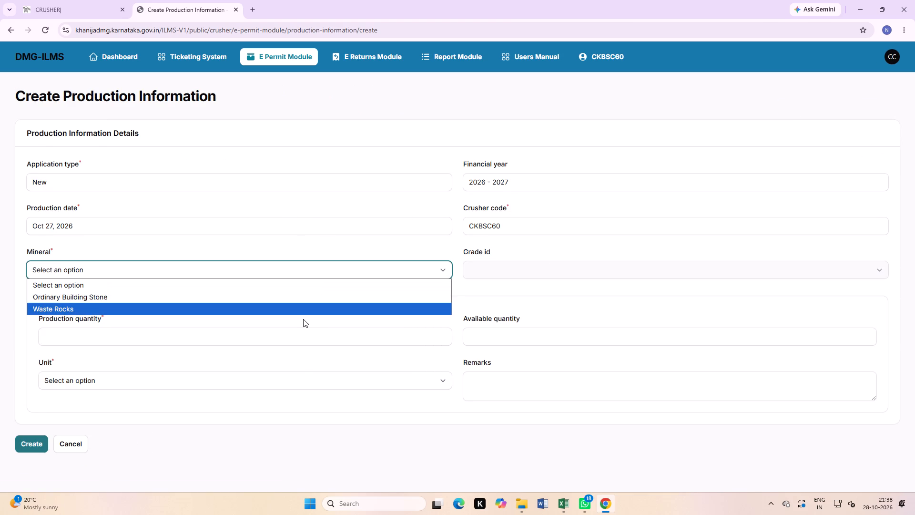
# Select Ordinary Building Stone and grade 20MM in the production information form to check the available quantity.
pyautogui.click(301, 299)
pyautogui.click(629, 274)
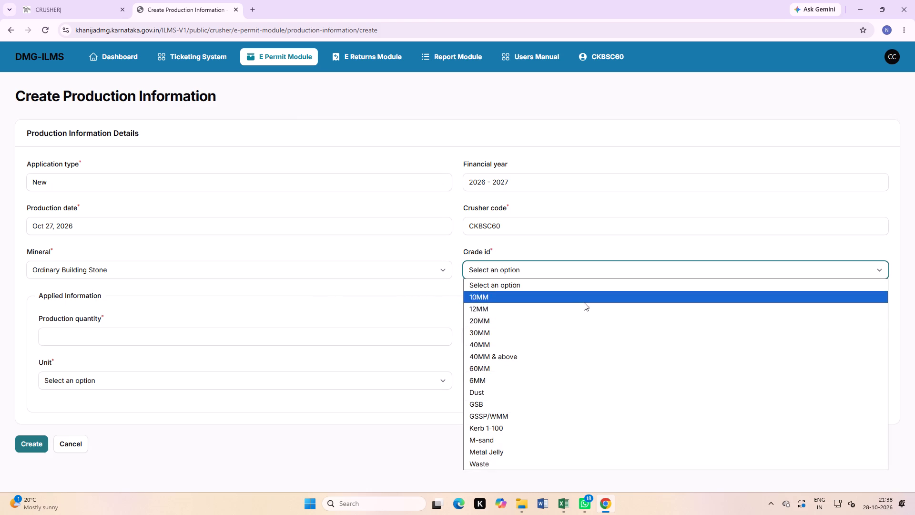
pyautogui.click(581, 315)
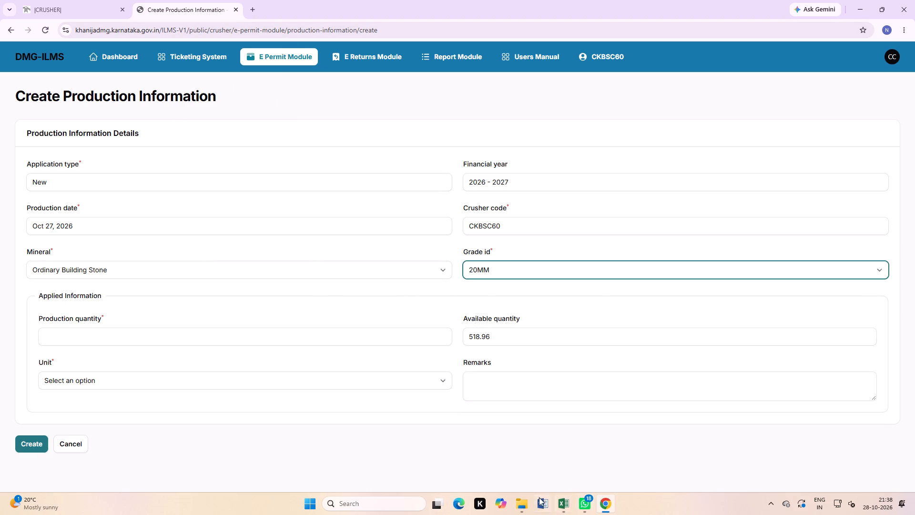
# Leave the production entry and open a new Mineral Dispatch Permit (MDP) form in the E Permit Module.
pyautogui.click(285, 59)
pyautogui.scroll(-2, 94, 258)
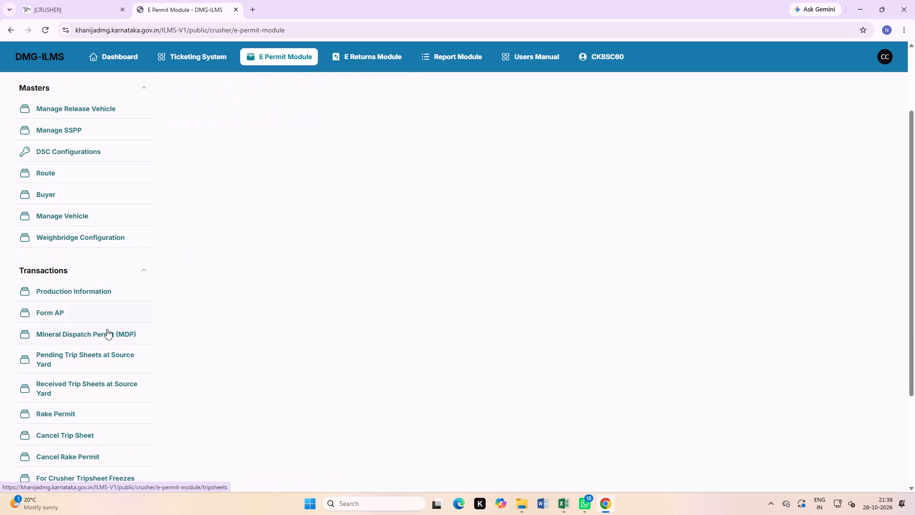
pyautogui.click(106, 329)
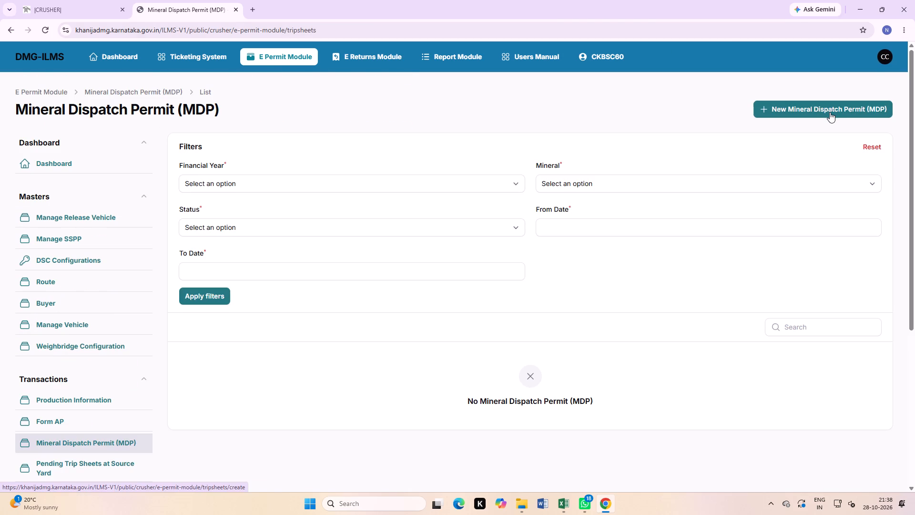
pyautogui.click(830, 112)
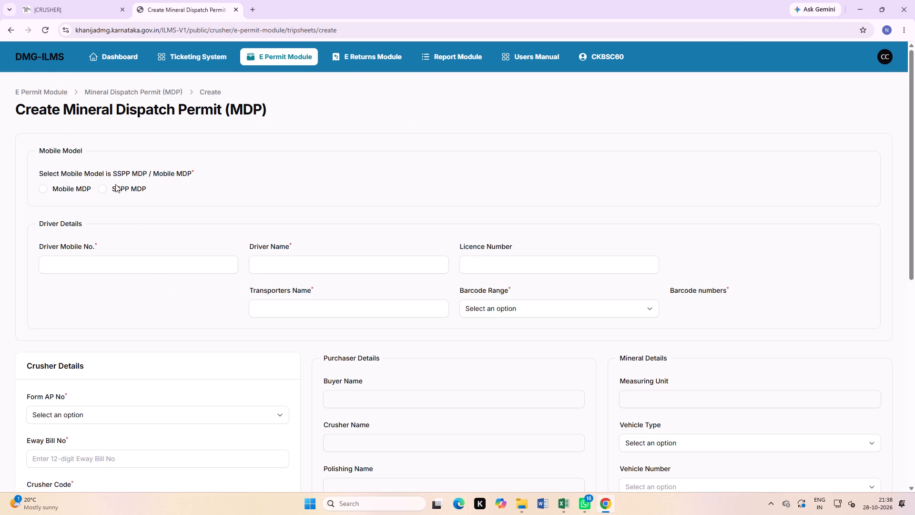
pyautogui.scroll(-3, 108, 256)
pyautogui.click(112, 273)
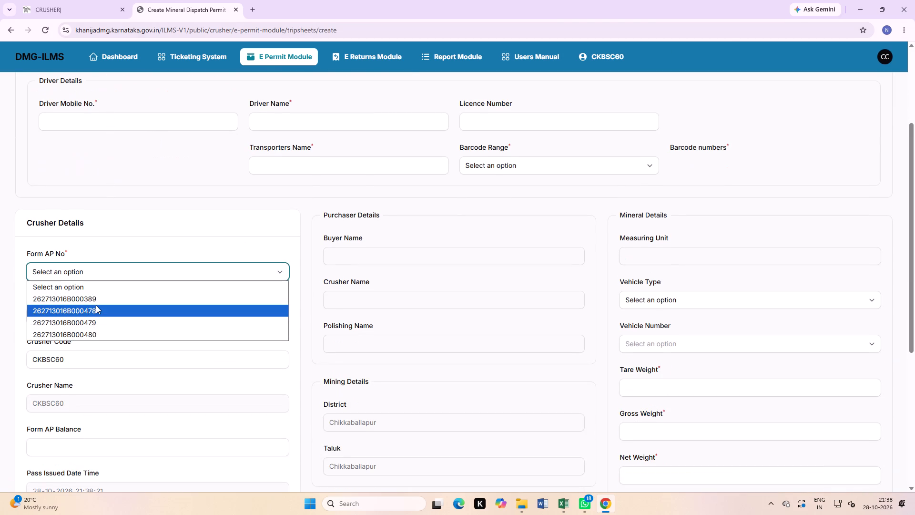
pyautogui.click(98, 312)
pyautogui.click(111, 295)
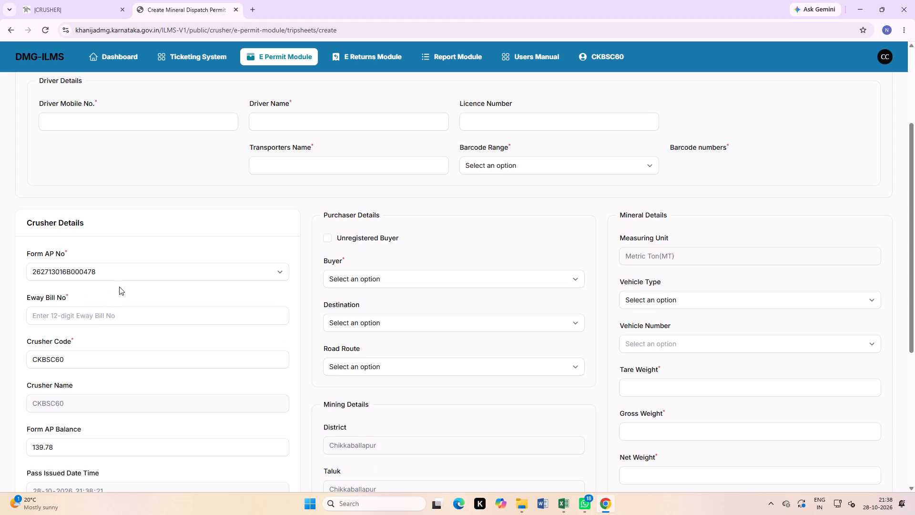
pyautogui.scroll(-2, 119, 287)
pyautogui.click(137, 180)
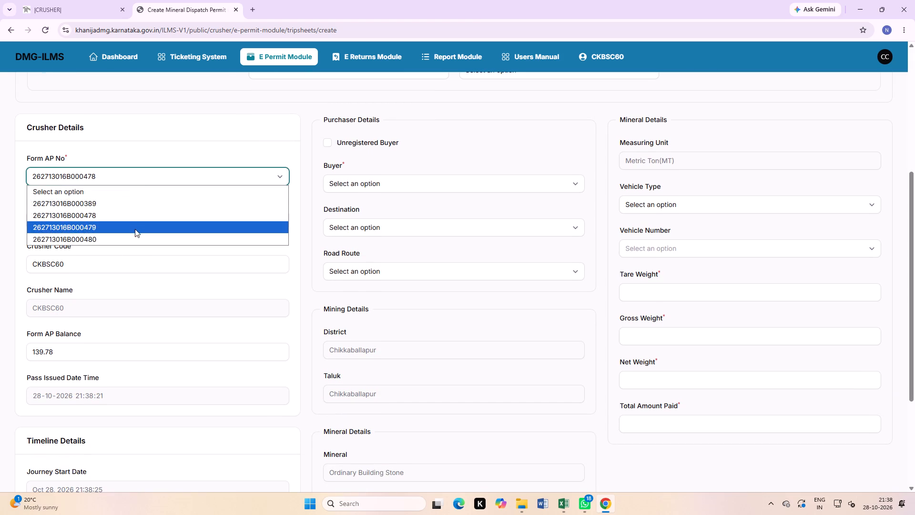
pyautogui.click(135, 229)
pyautogui.click(144, 200)
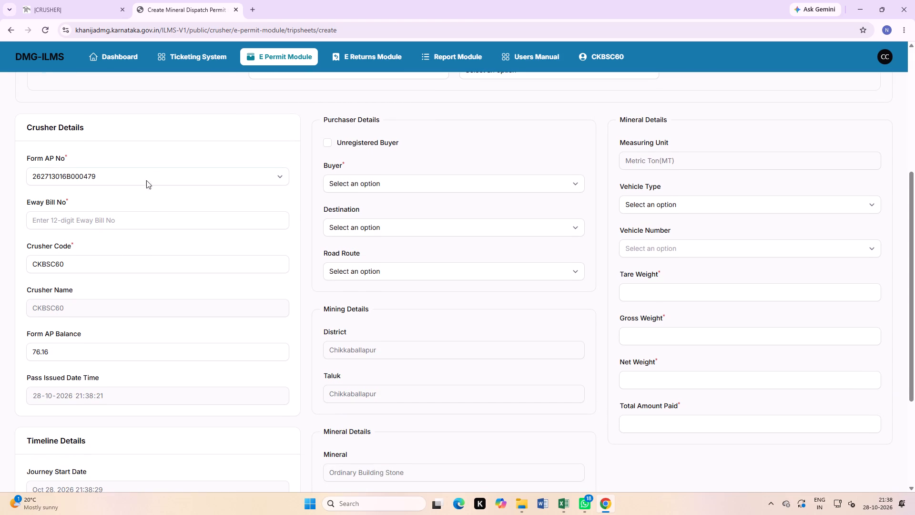
pyautogui.click(146, 172)
pyautogui.click(138, 235)
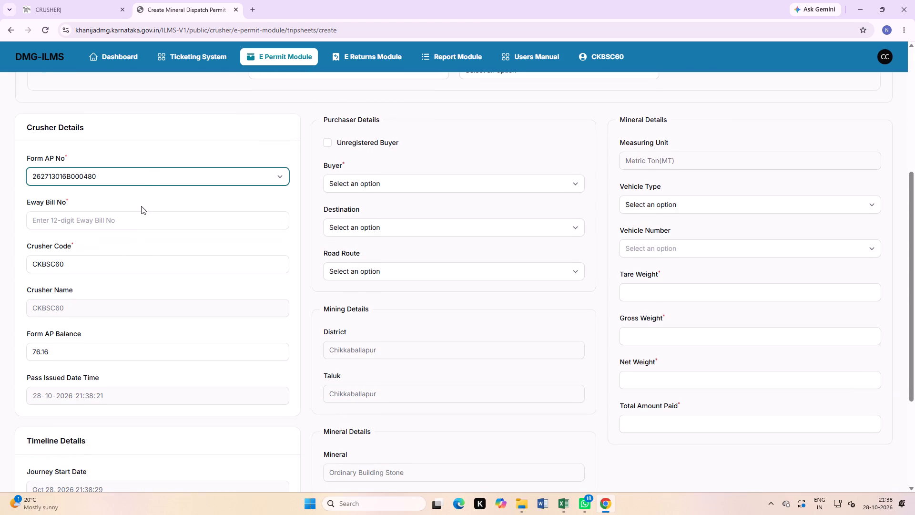
pyautogui.click(142, 185)
pyautogui.click(136, 175)
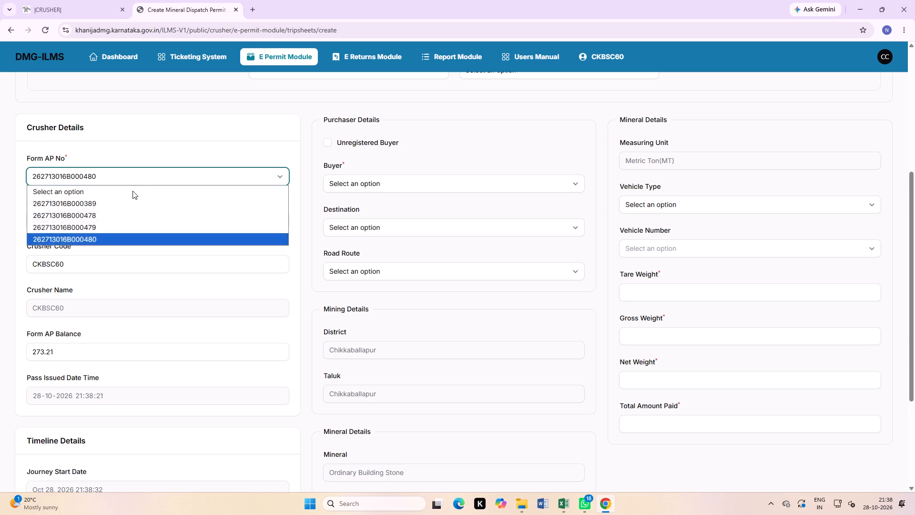
pyautogui.click(129, 226)
pyautogui.click(132, 202)
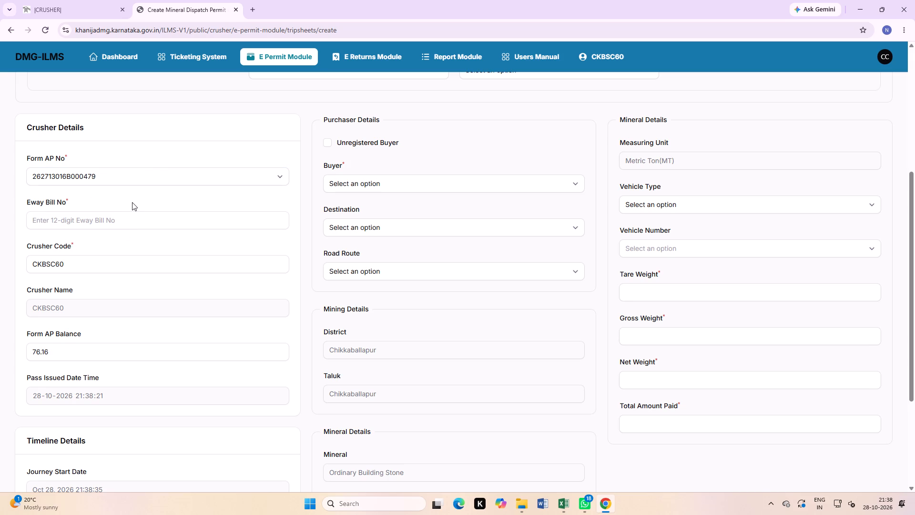
pyautogui.scroll(-1, 132, 202)
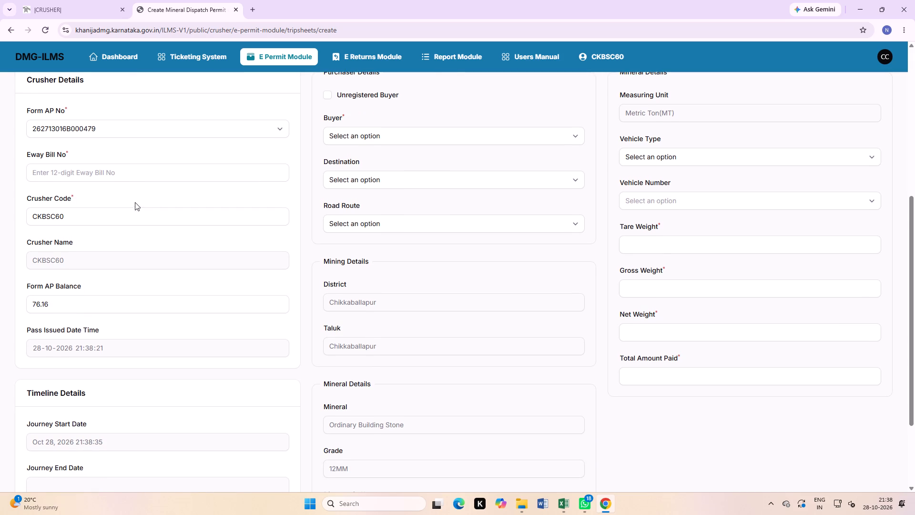
pyautogui.scroll(-2, 136, 203)
pyautogui.scroll(3, 136, 203)
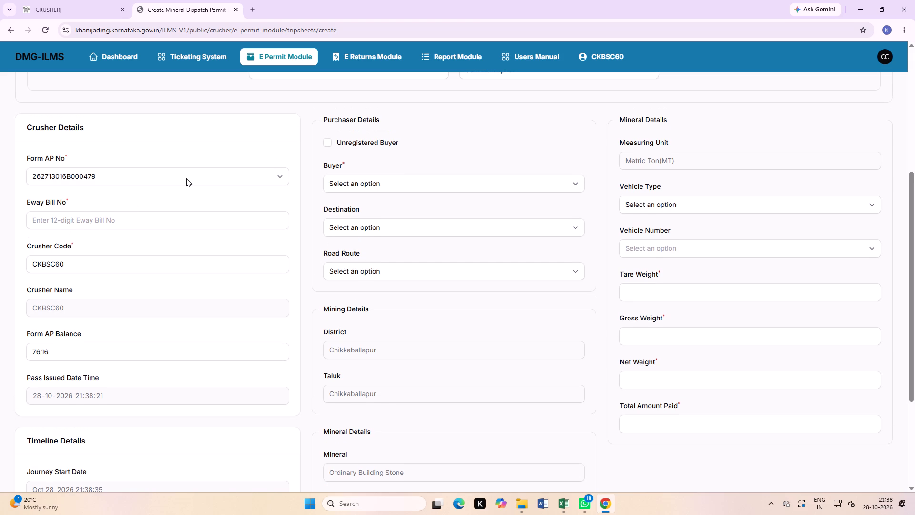
pyautogui.scroll(4, 186, 178)
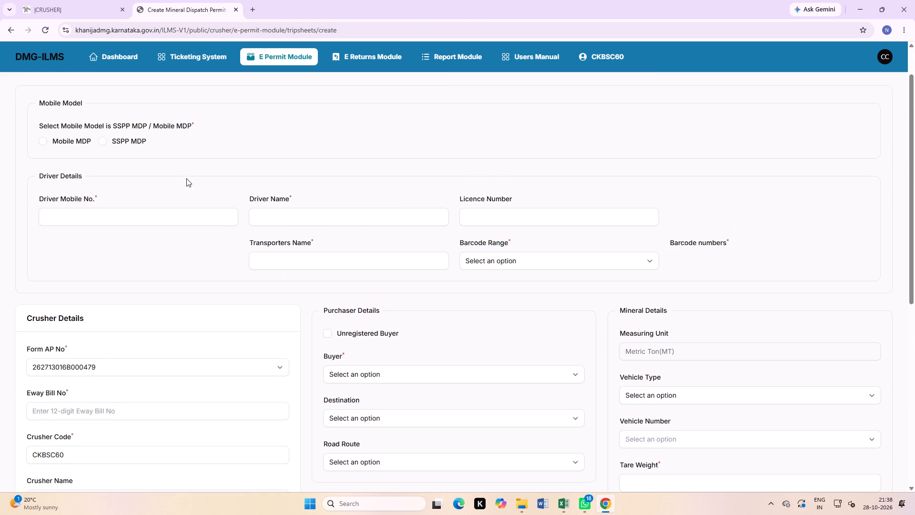
pyautogui.scroll(3, 190, 176)
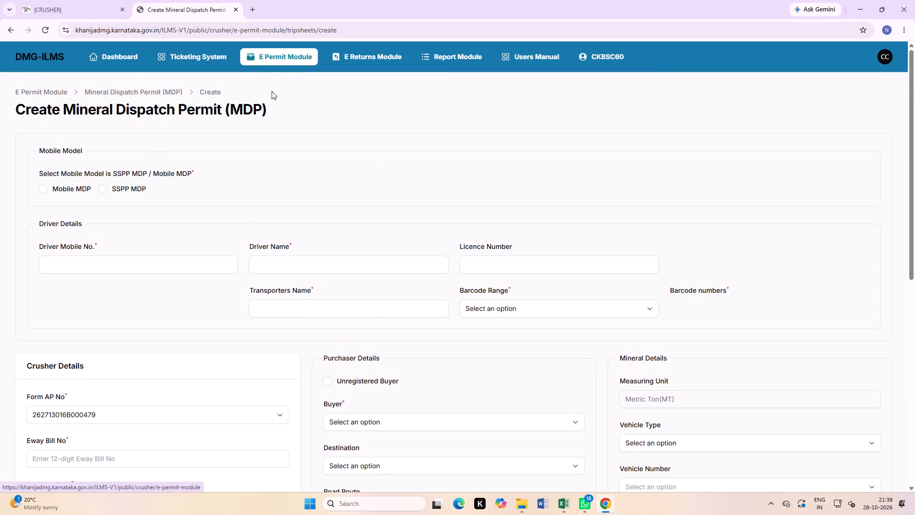
# Return to the E Permit Module and open a new Form AP application.
pyautogui.click(296, 51)
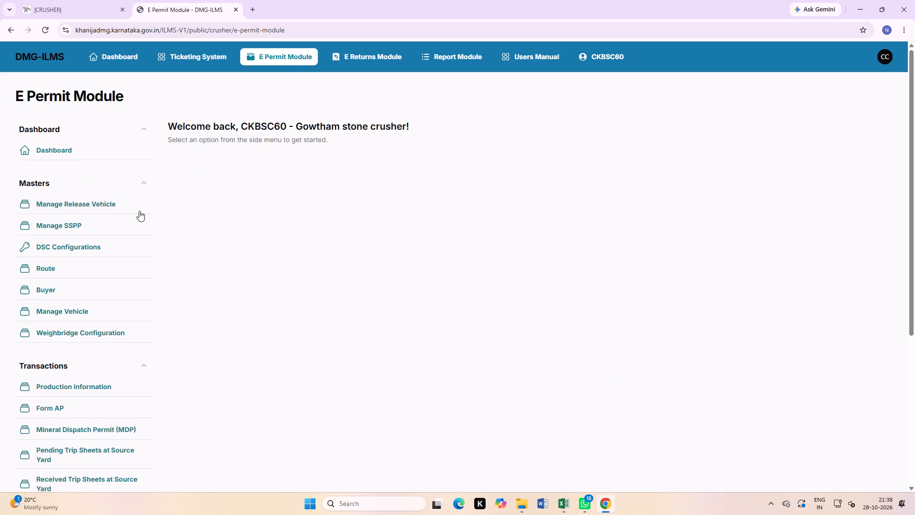
pyautogui.scroll(-2, 132, 213)
pyautogui.scroll(-3, 87, 243)
pyautogui.scroll(-1, 77, 308)
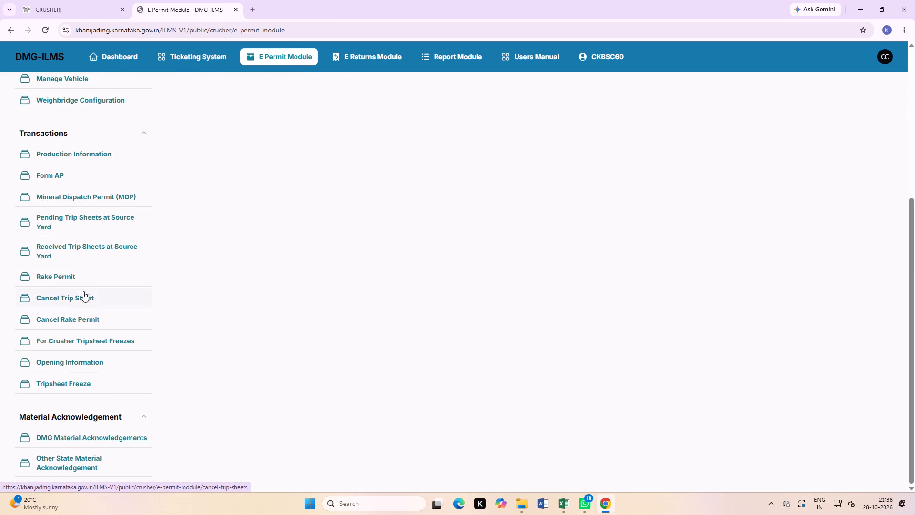
pyautogui.scroll(2, 81, 277)
pyautogui.click(73, 270)
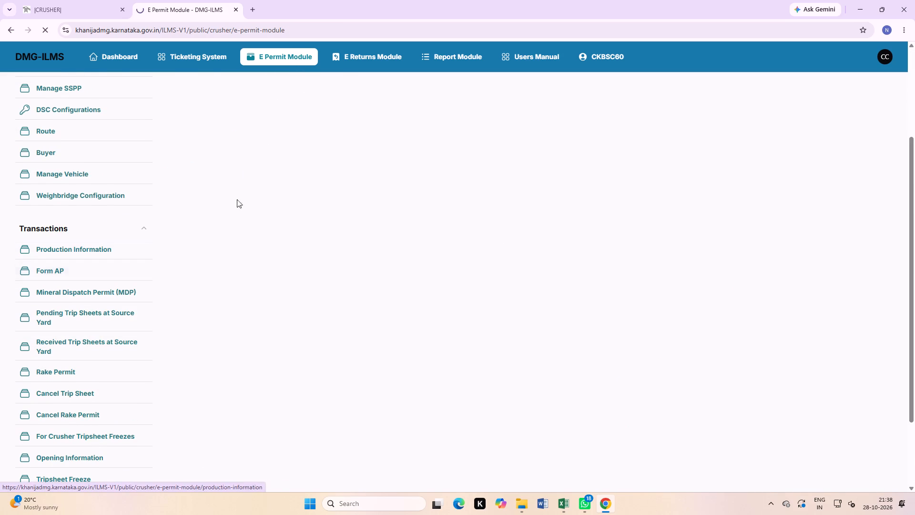
pyautogui.click(853, 112)
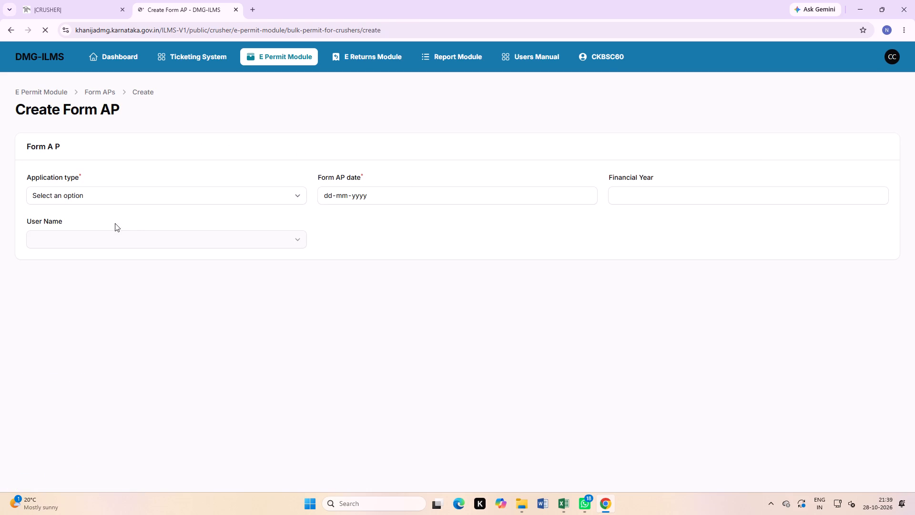
# Set the Form AP application type to Amendment.
pyautogui.click(140, 189)
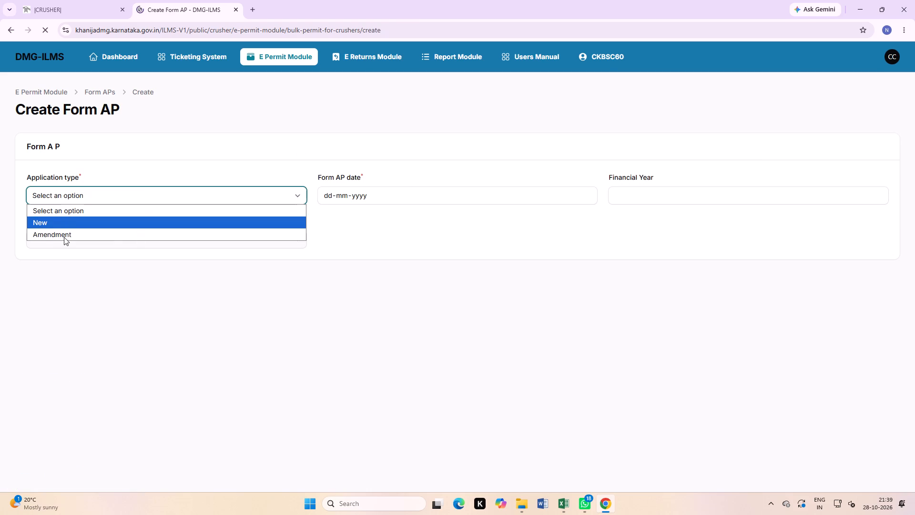
pyautogui.click(64, 237)
pyautogui.click(85, 232)
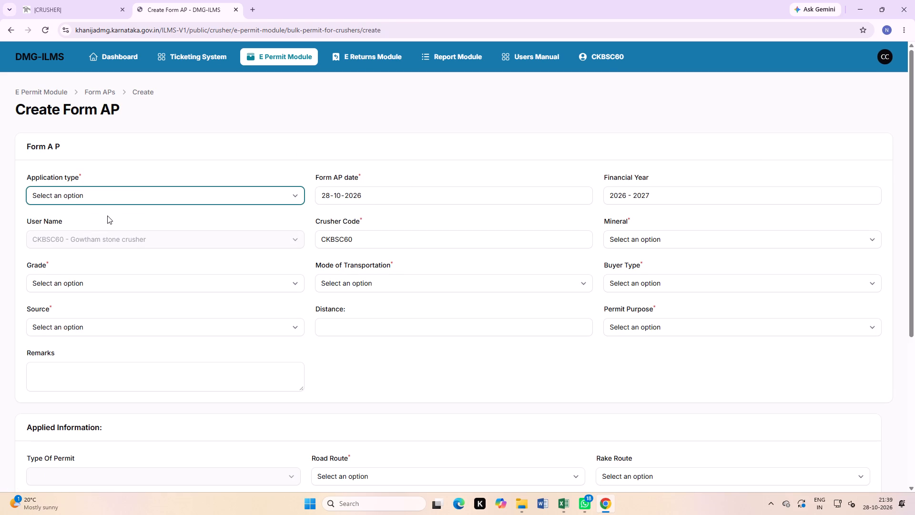
pyautogui.click(102, 194)
pyautogui.click(84, 237)
pyautogui.click(100, 221)
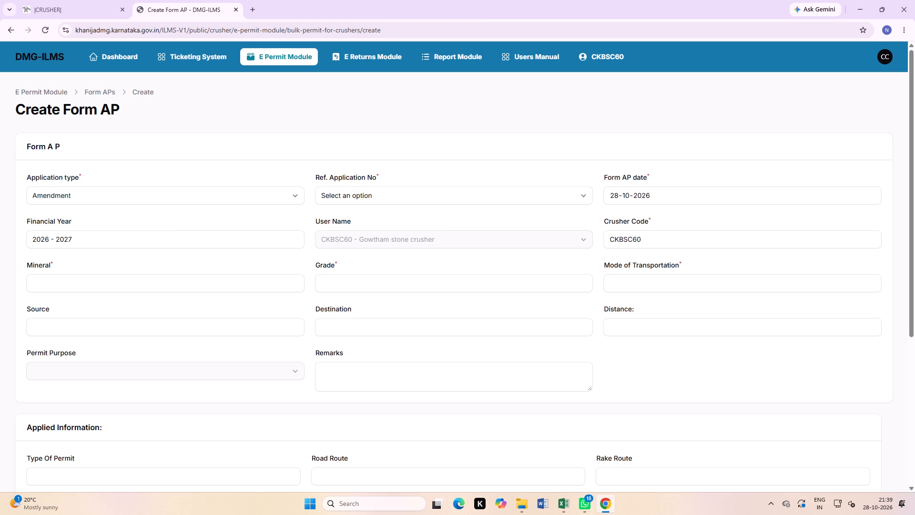
pyautogui.click(376, 197)
pyautogui.scroll(-5, 367, 331)
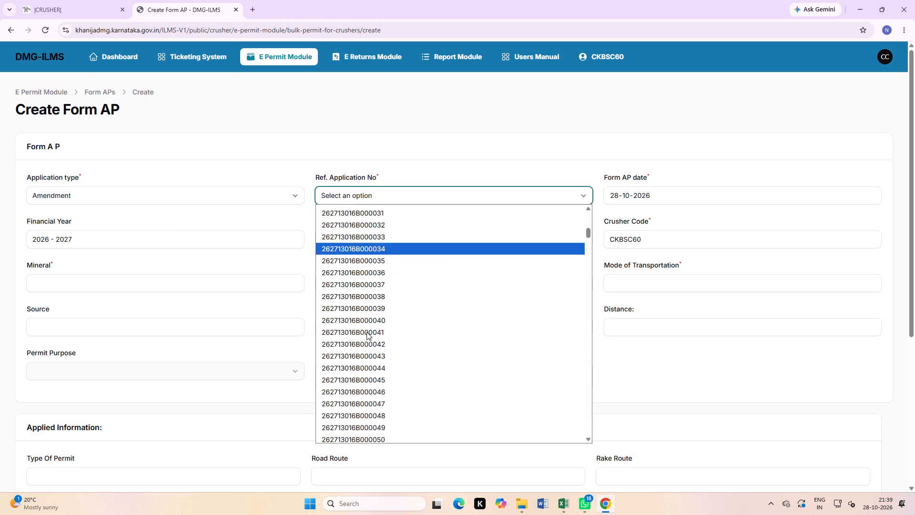
pyautogui.scroll(-10, 365, 338)
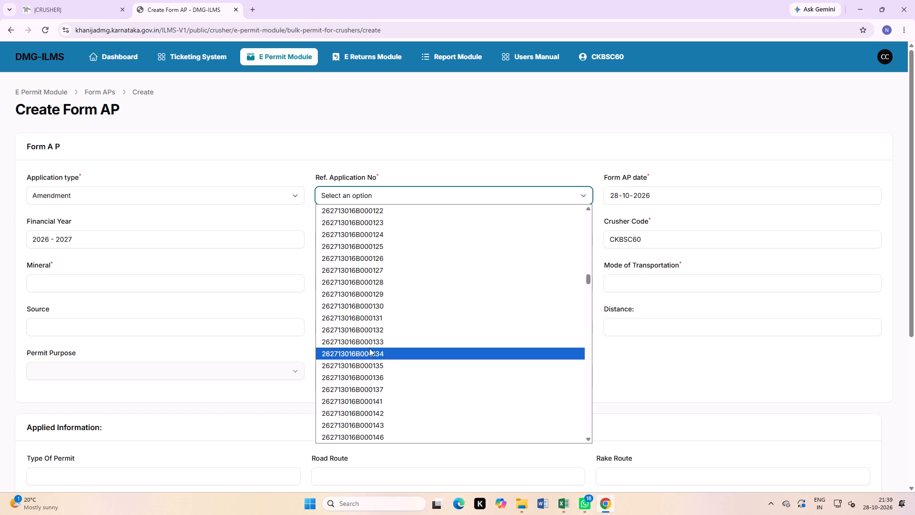
pyautogui.scroll(-4, 414, 387)
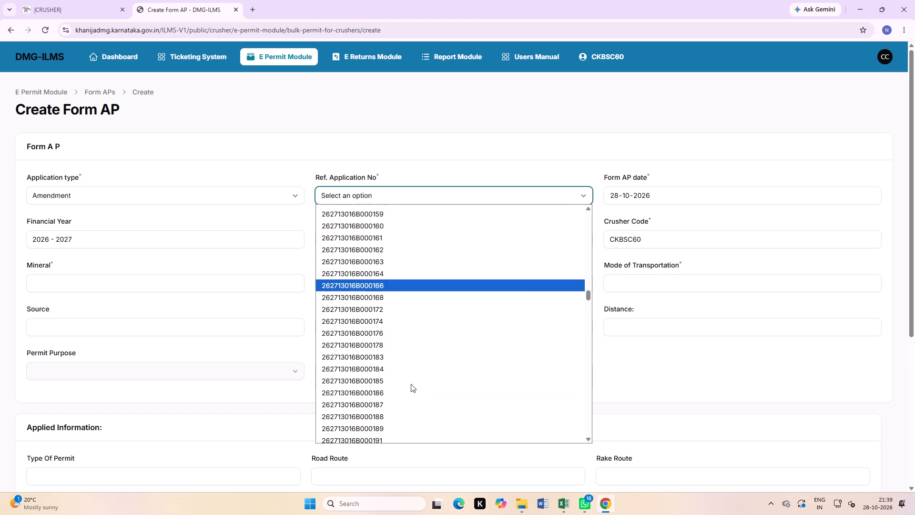
pyautogui.scroll(-20, 411, 384)
pyautogui.scroll(-6, 411, 382)
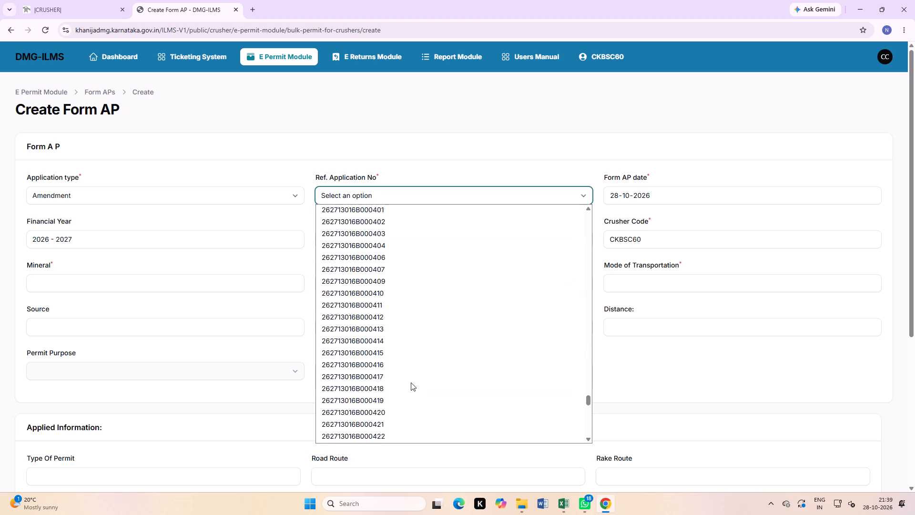
pyautogui.scroll(-16, 411, 382)
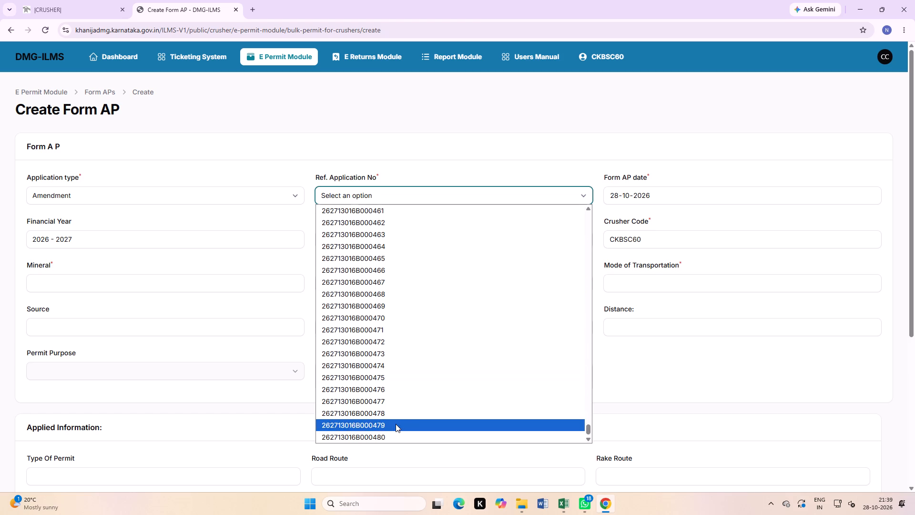
pyautogui.click(396, 424)
pyautogui.click(387, 208)
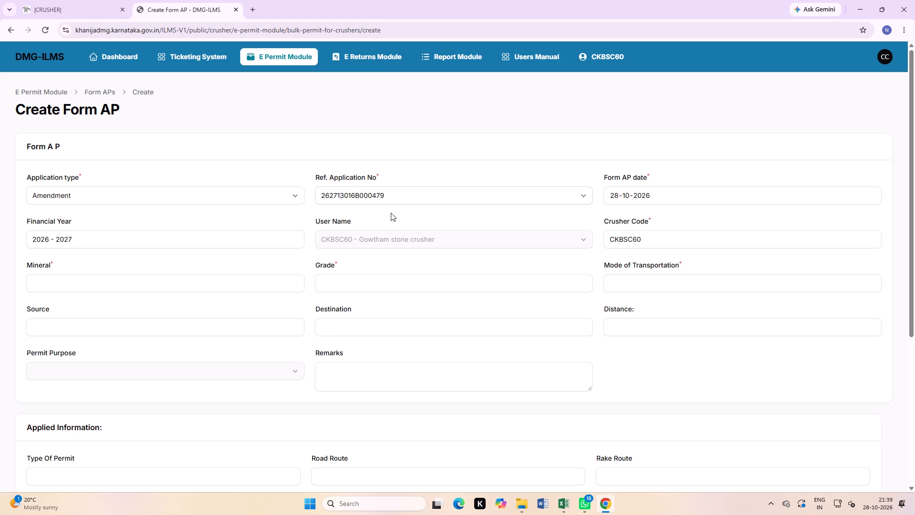
# Enter 79.16 as the Form AP quantity in the applied information section.
pyautogui.scroll(-4, 391, 214)
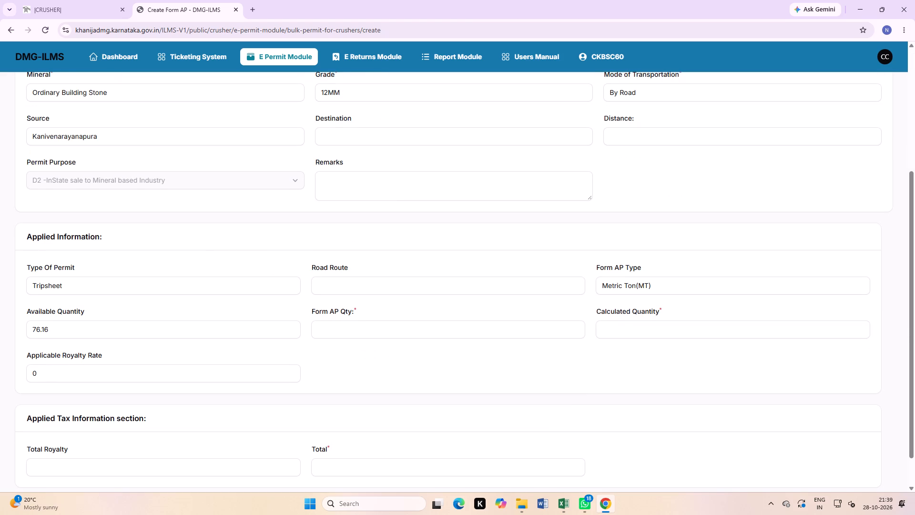
pyautogui.scroll(1, 382, 333)
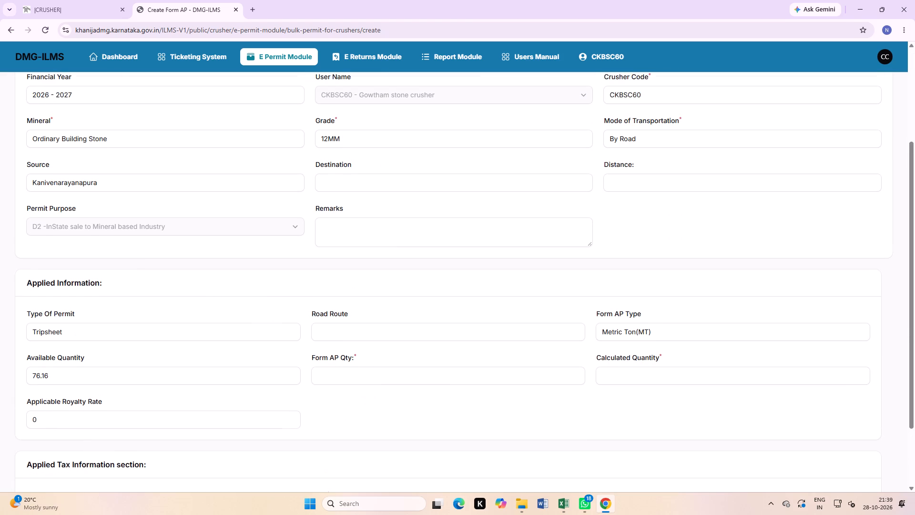
pyautogui.scroll(-1, 382, 333)
pyautogui.click(386, 329)
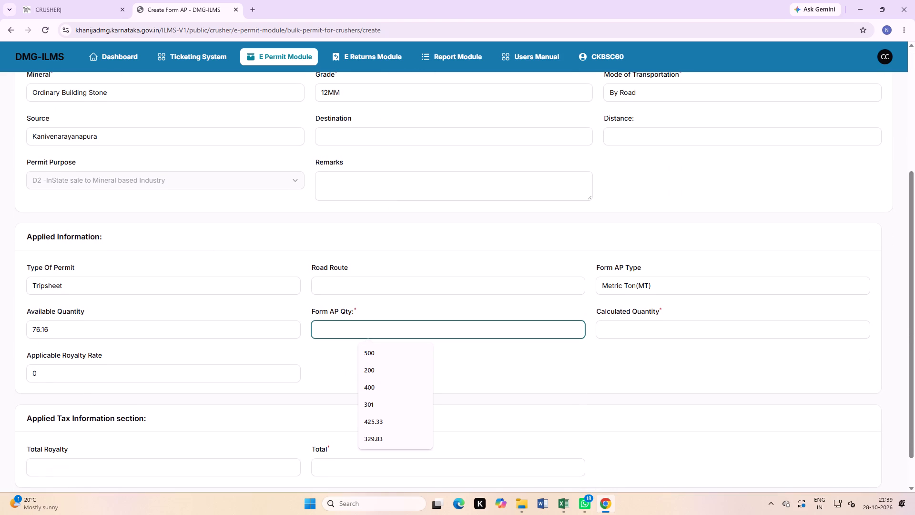
pyautogui.press('7')
pyautogui.press('9')
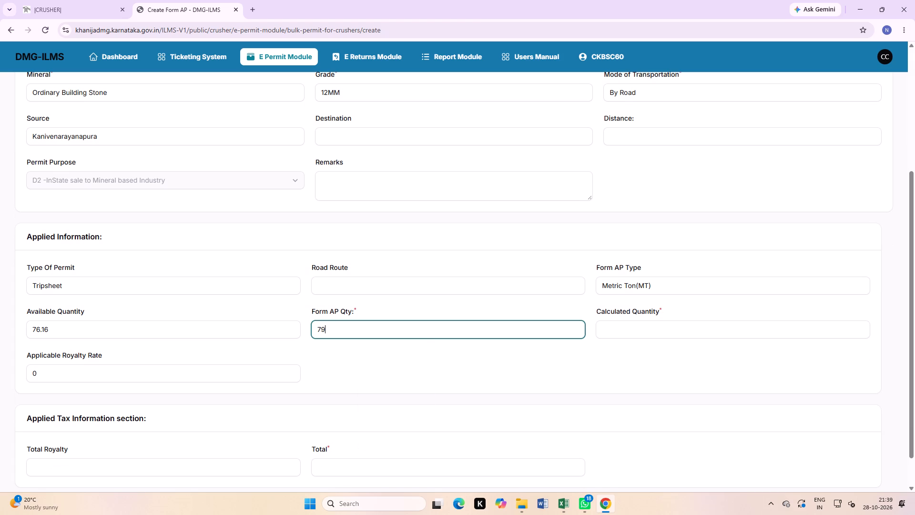
pyautogui.write('.16')
pyautogui.click(358, 366)
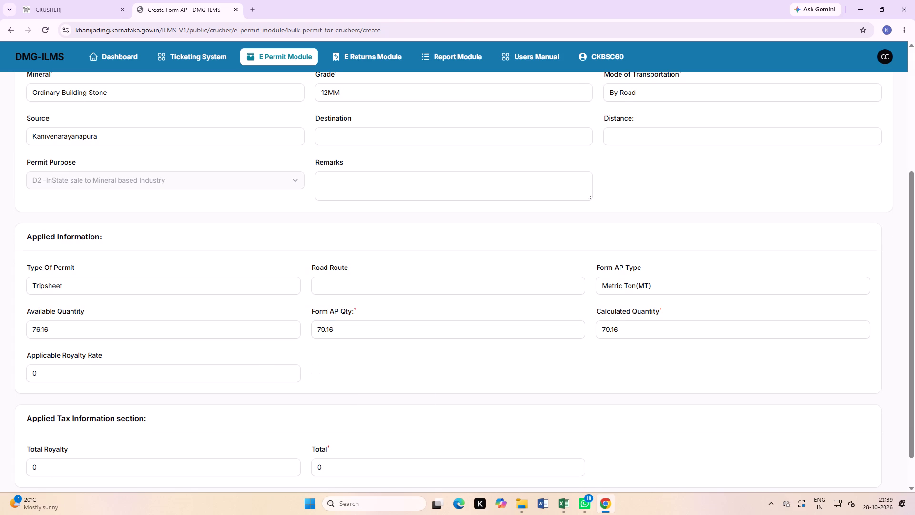
# Correct the Form AP quantity to 76.16 and submit the amendment.
pyautogui.scroll(-3, 79, 374)
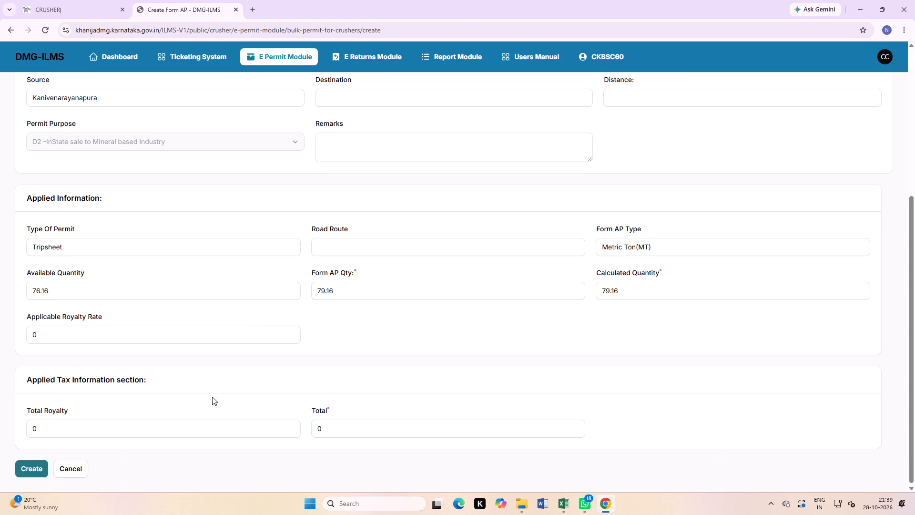
pyautogui.click(325, 289)
pyautogui.press('BackSpace')
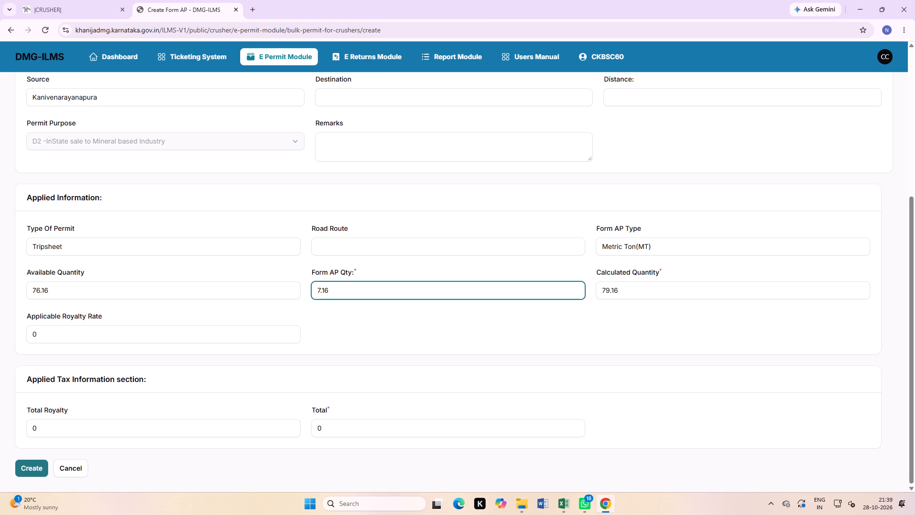
pyautogui.press('6')
pyautogui.click(358, 327)
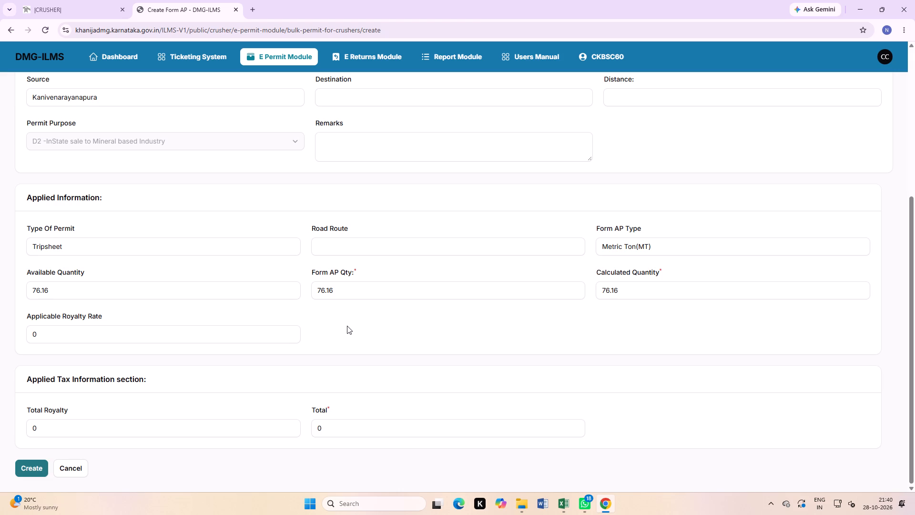
pyautogui.click(33, 463)
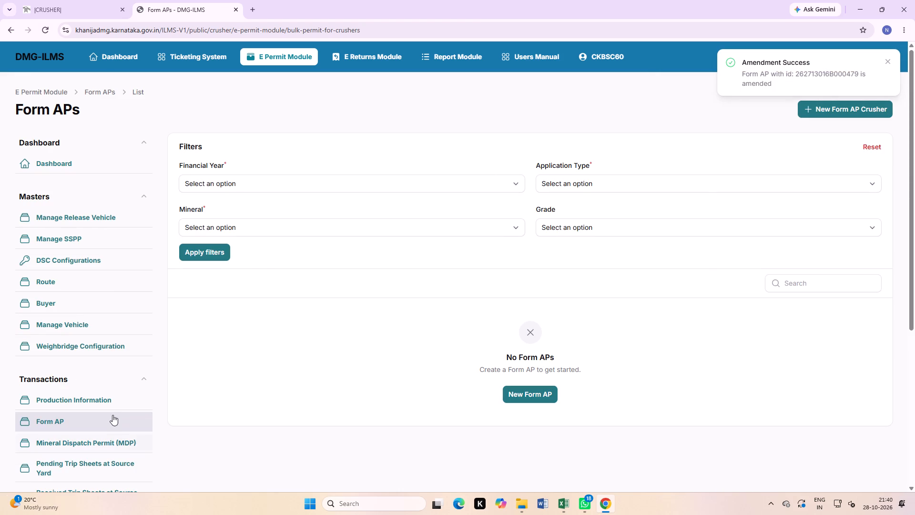
# Start a new Production Information entry with mineral Ordinary Building Stone and grade 12MM.
pyautogui.click(105, 400)
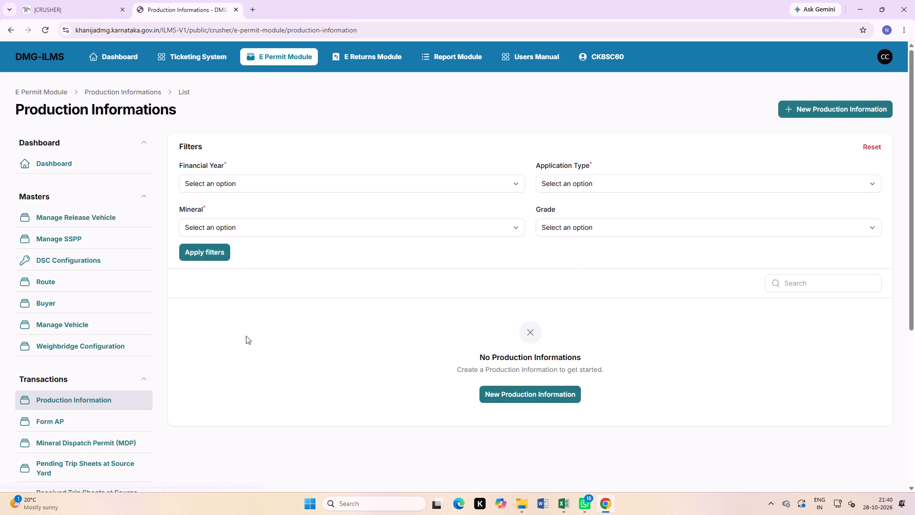
pyautogui.click(821, 110)
pyautogui.click(126, 200)
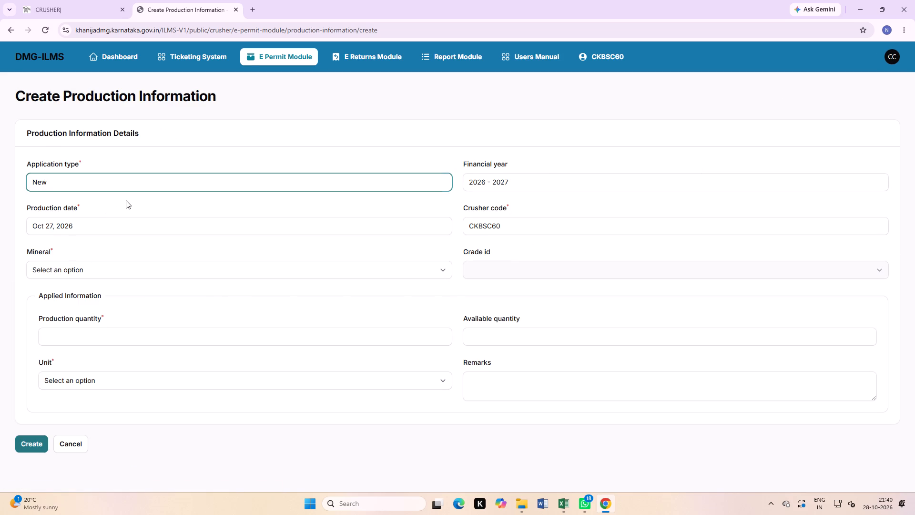
pyautogui.scroll(-1, 113, 250)
pyautogui.click(104, 277)
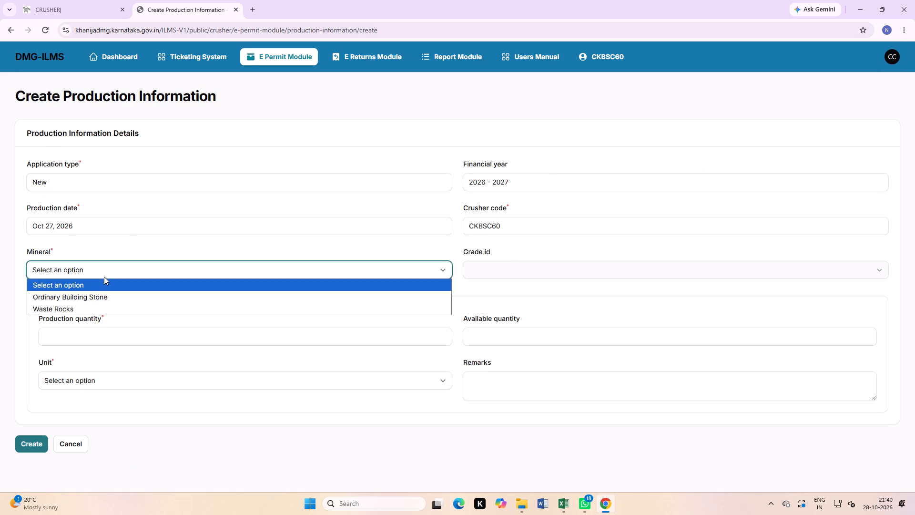
pyautogui.click(107, 296)
pyautogui.click(525, 267)
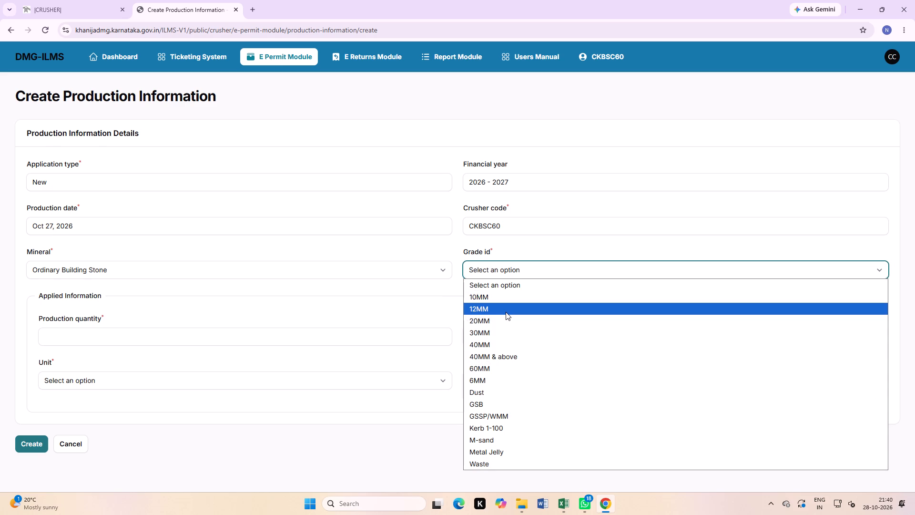
pyautogui.click(506, 312)
# Enter a production quantity of 200 in Metric Ton(MT) and create the production entry.
pyautogui.click(158, 335)
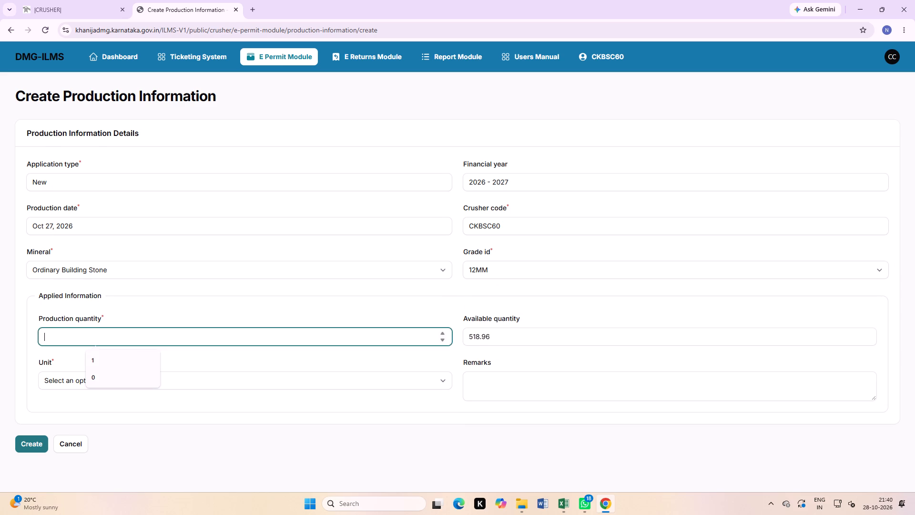
pyautogui.write('200')
pyautogui.click(351, 346)
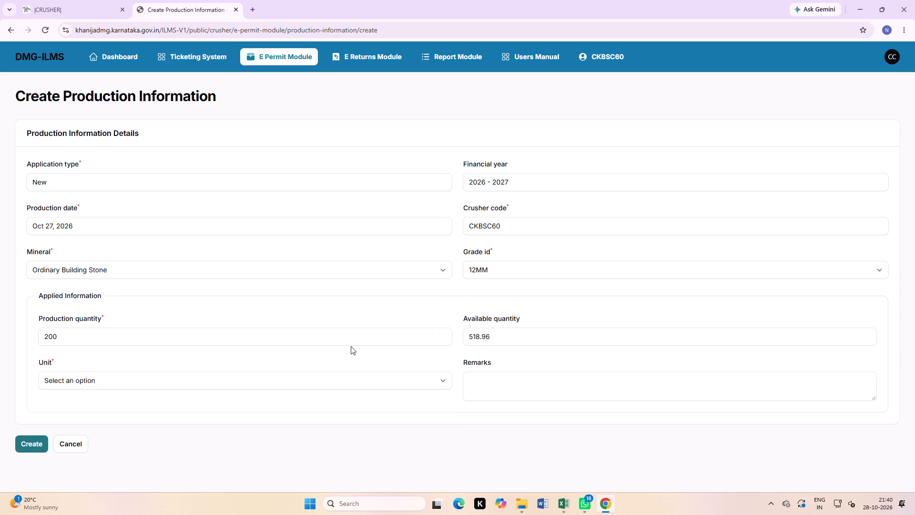
pyautogui.click(87, 377)
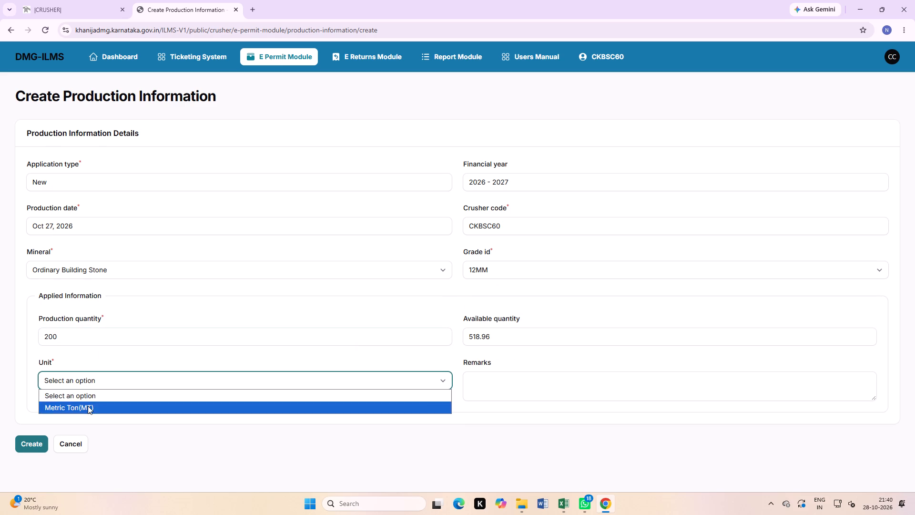
pyautogui.click(88, 406)
pyautogui.click(29, 441)
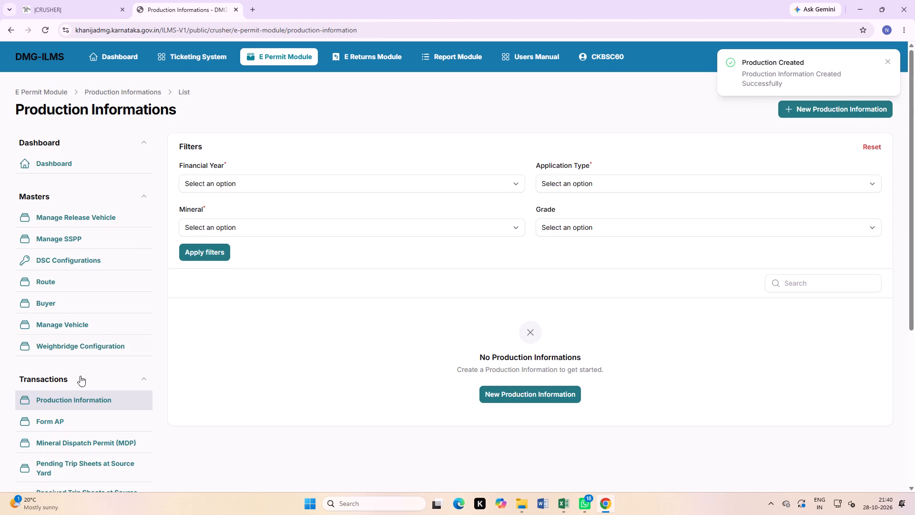
# Open a new Form AP application and set its application type to New.
pyautogui.scroll(-2, 70, 346)
pyautogui.click(70, 329)
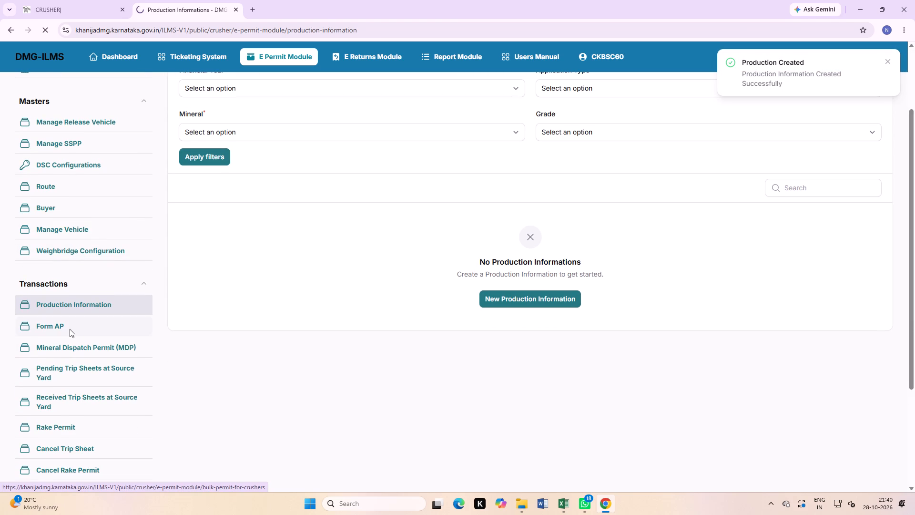
pyautogui.click(834, 113)
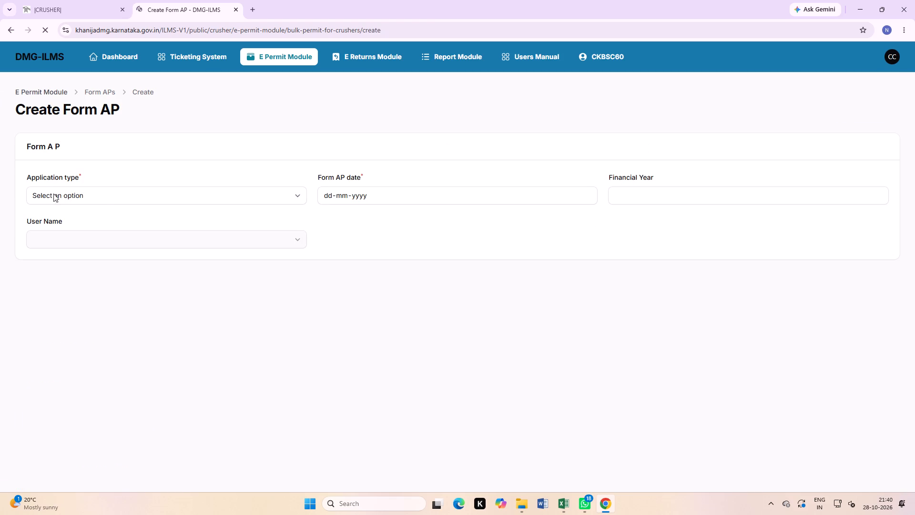
pyautogui.click(73, 194)
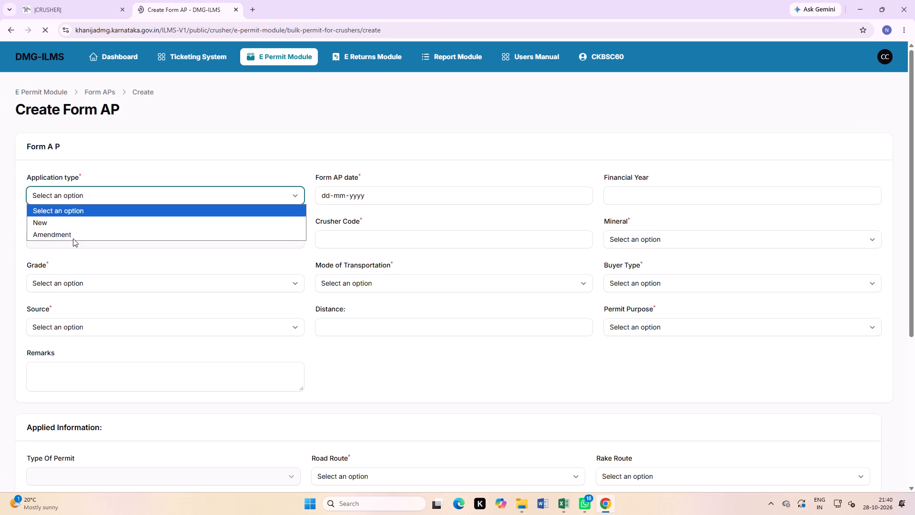
pyautogui.click(50, 222)
pyautogui.click(93, 205)
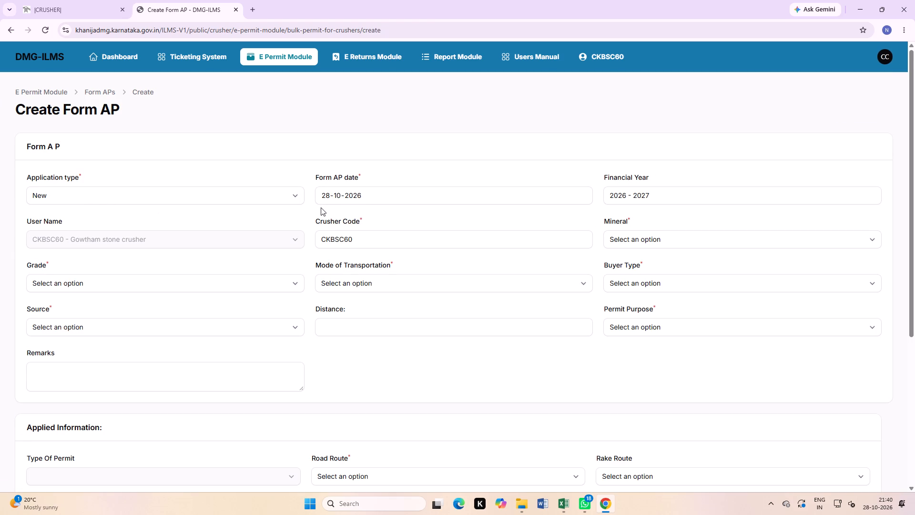
# Set the Form AP mineral to Ordinary Building Stone and the grade to 12MM.
pyautogui.click(100, 288)
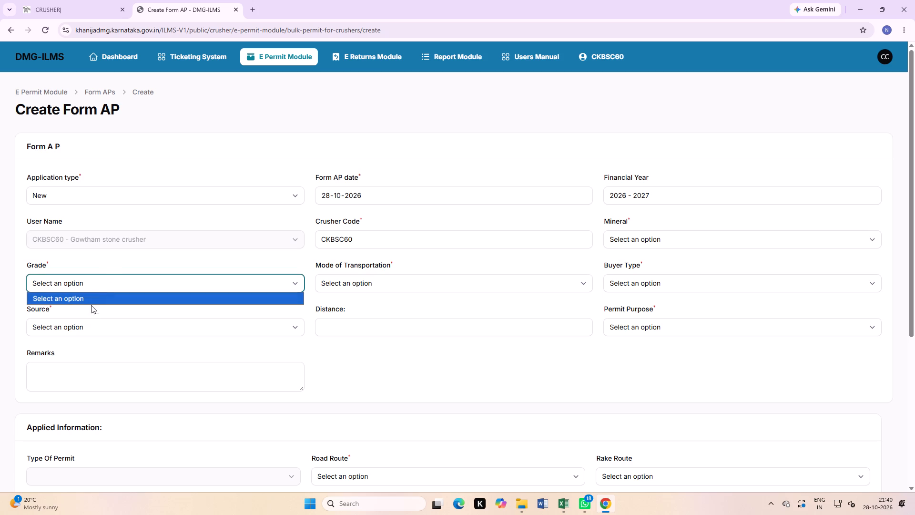
pyautogui.click(105, 261)
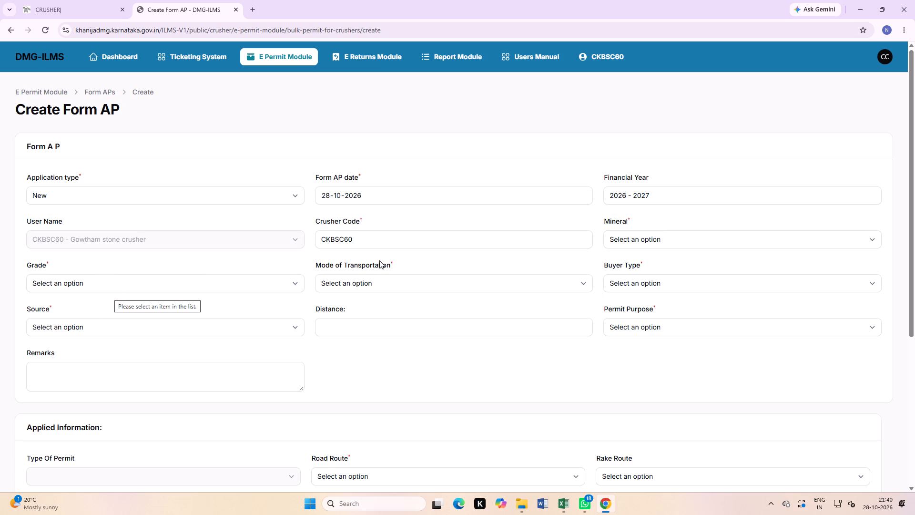
pyautogui.click(652, 237)
pyautogui.click(650, 269)
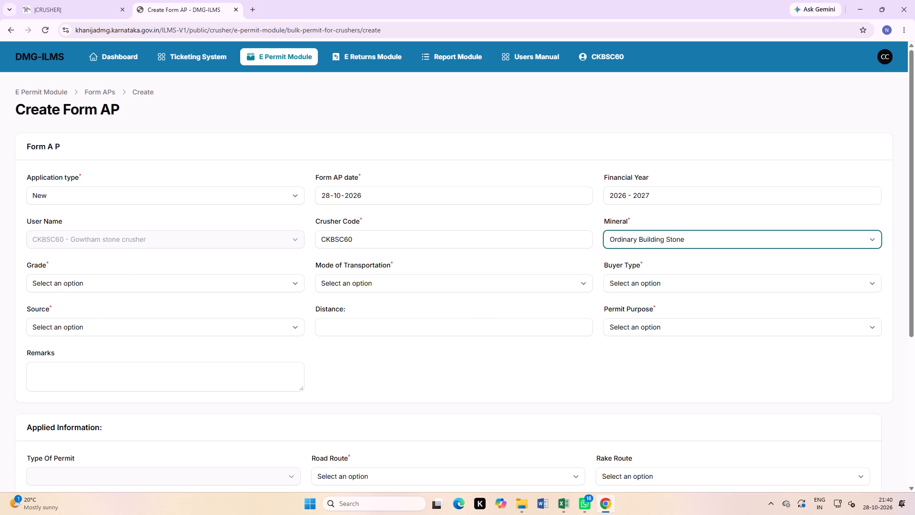
pyautogui.click(80, 279)
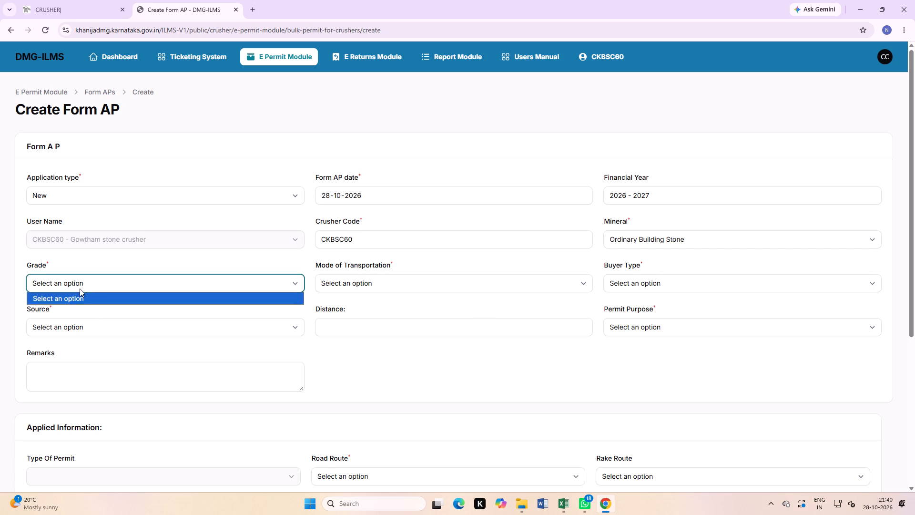
pyautogui.click(80, 288)
pyautogui.click(80, 288)
pyautogui.doubleClick(83, 287)
pyautogui.click(92, 326)
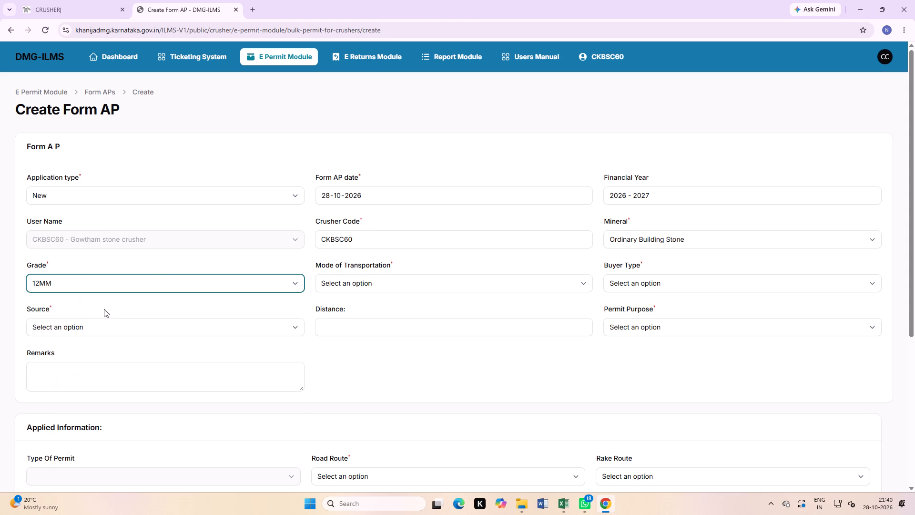
pyautogui.click(104, 309)
# Set the Form AP mode of transportation to By Road.
pyautogui.click(347, 283)
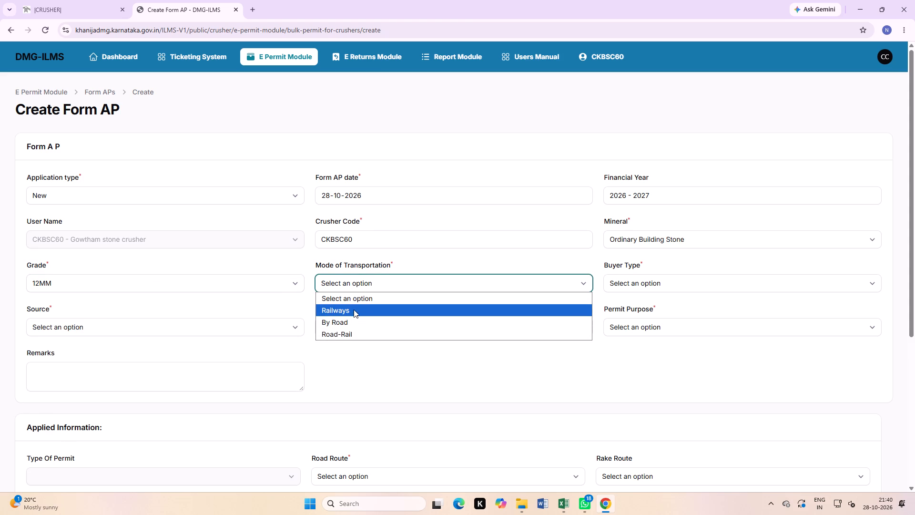
pyautogui.click(350, 319)
pyautogui.click(366, 300)
pyautogui.click(655, 277)
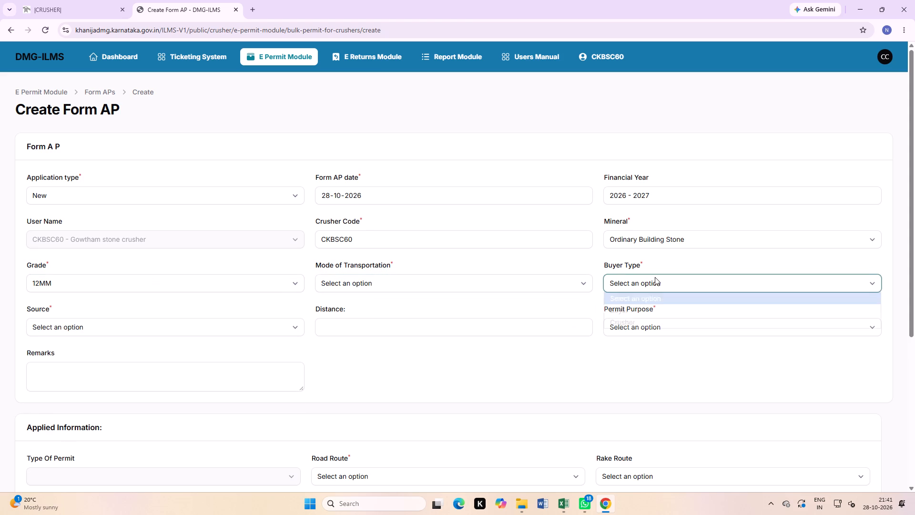
pyautogui.click(489, 305)
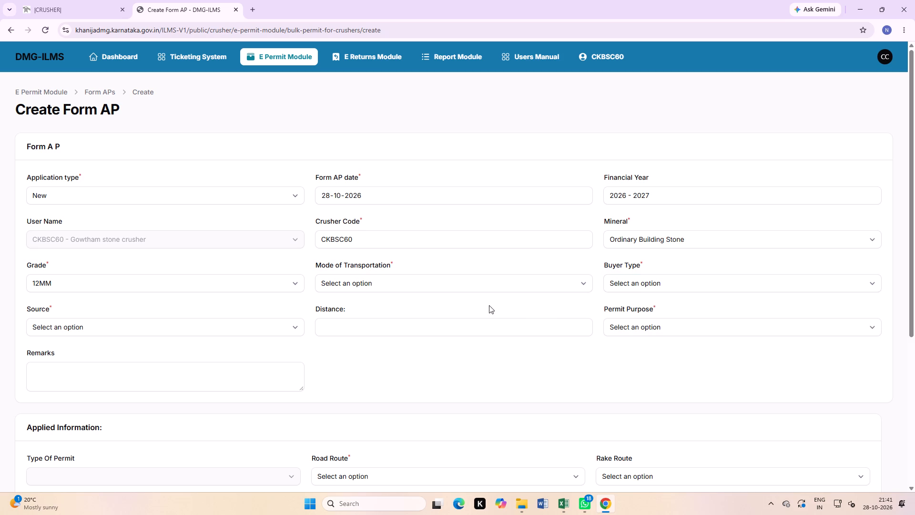
pyautogui.scroll(-1, 234, 377)
pyautogui.click(130, 287)
pyautogui.click(128, 282)
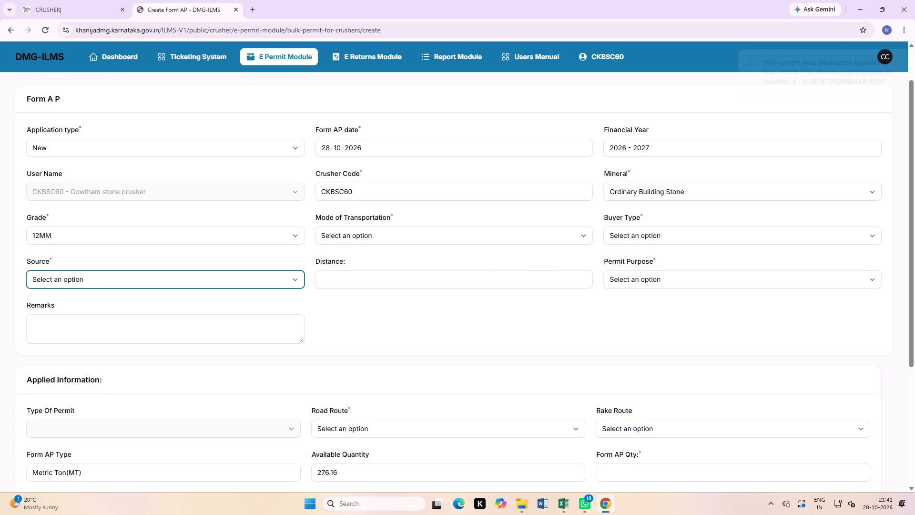
pyautogui.scroll(2, 73, 276)
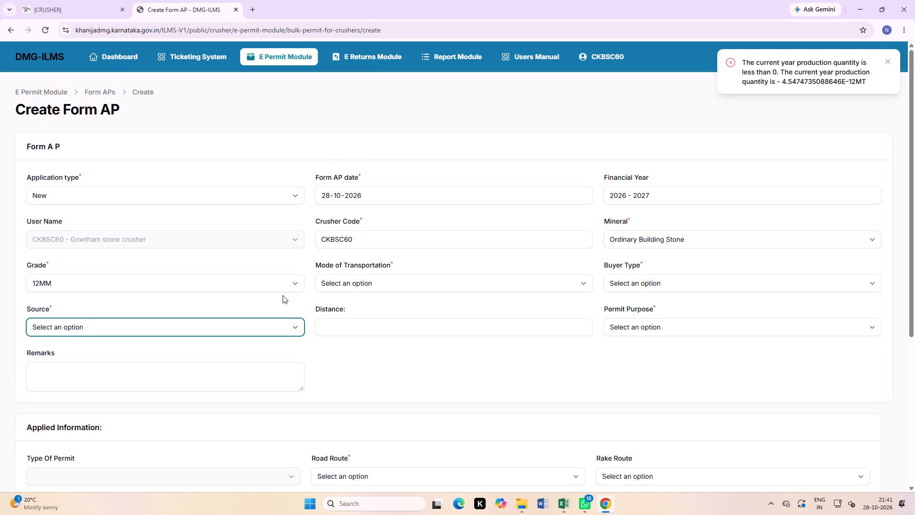
pyautogui.click(354, 281)
pyautogui.click(357, 322)
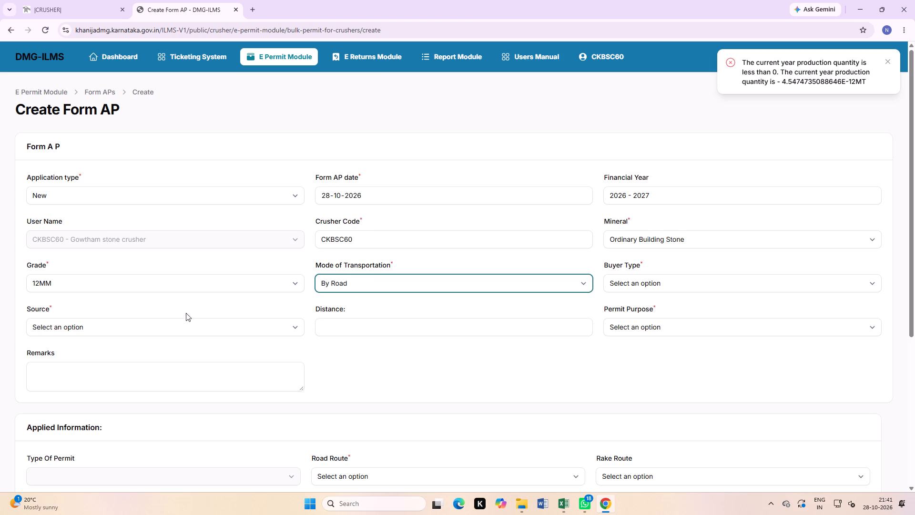
# Choose Kanivenarayanapura as the source of the Form AP.
pyautogui.click(160, 301)
pyautogui.click(117, 333)
pyautogui.click(116, 353)
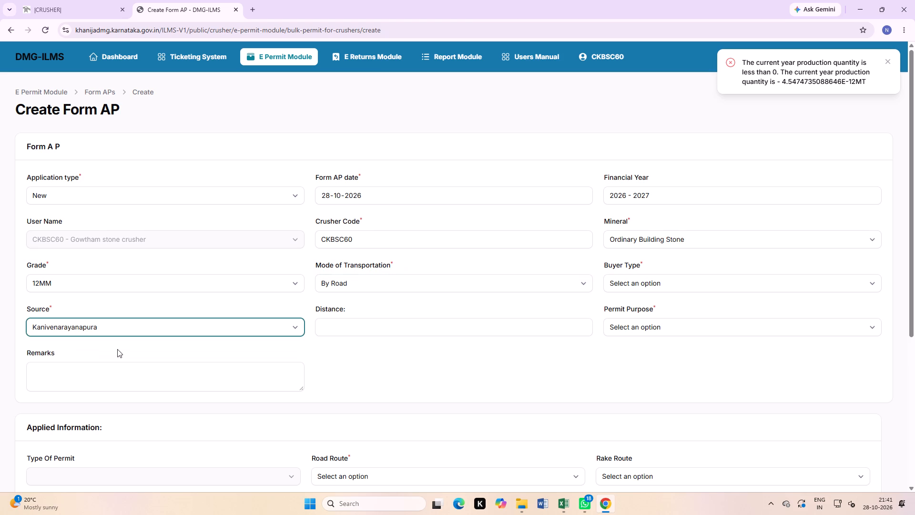
pyautogui.click(117, 349)
pyautogui.scroll(-2, 348, 322)
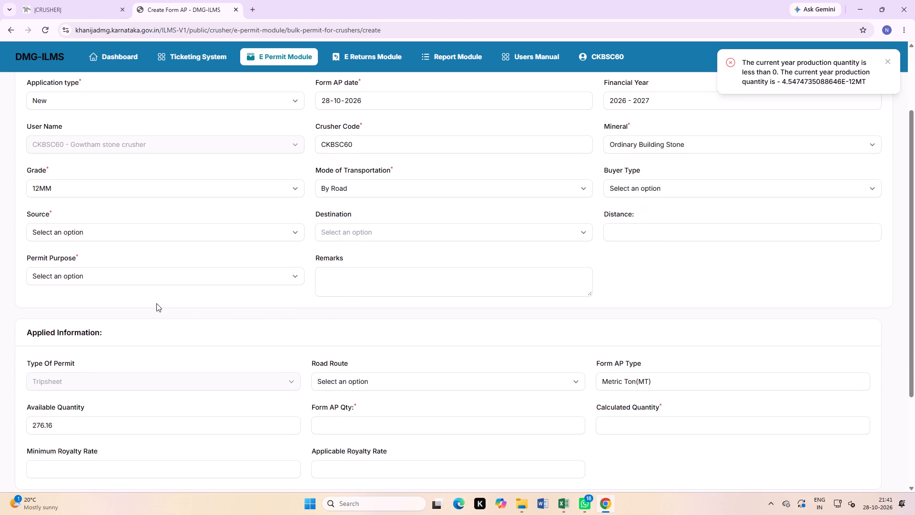
pyautogui.click(82, 232)
pyautogui.click(82, 256)
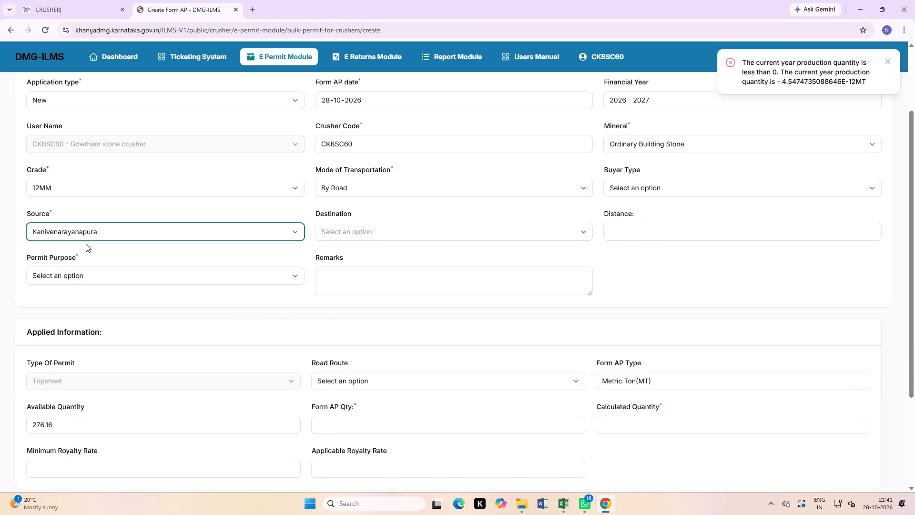
pyautogui.click(86, 244)
# Set the permit purpose to D2 -InState sale to Mineral based Industry.
pyautogui.click(84, 278)
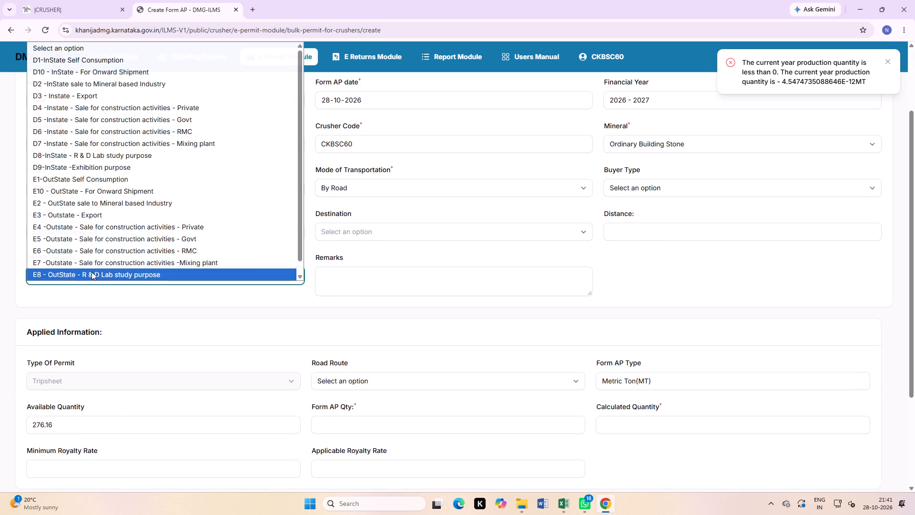
pyautogui.click(71, 85)
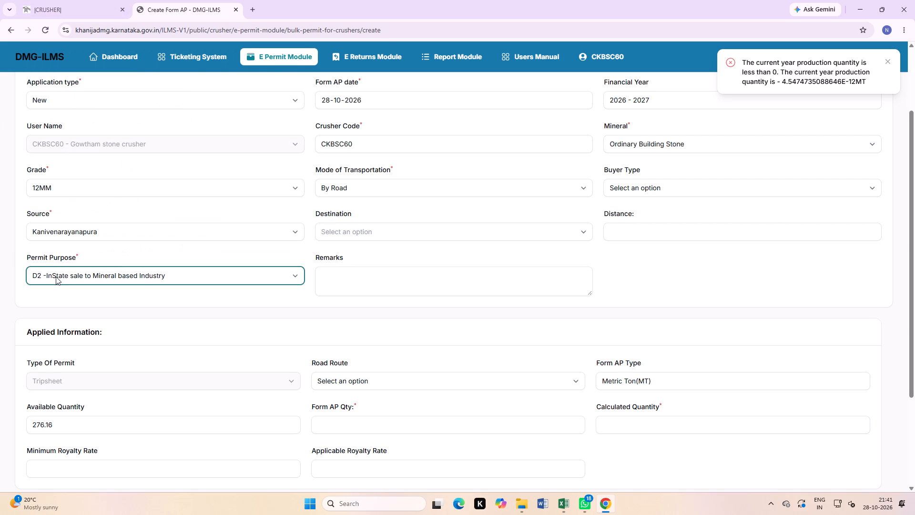
pyautogui.click(56, 295)
# Enter 276.16 as the Form AP quantity in the applied information section.
pyautogui.scroll(-6, 53, 289)
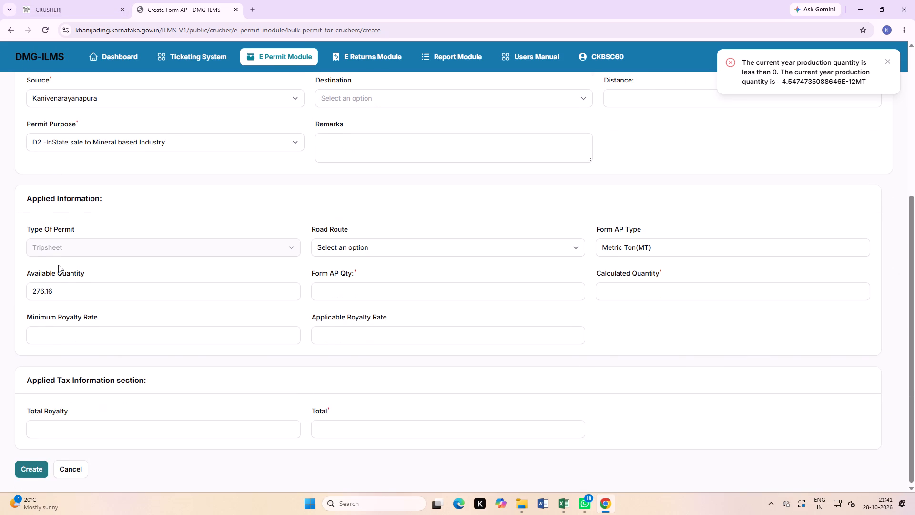
pyautogui.click(105, 426)
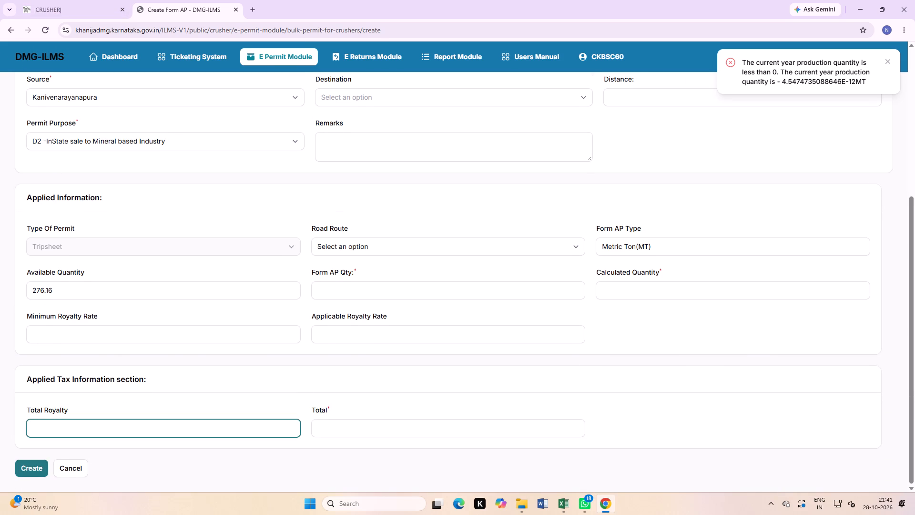
pyautogui.click(370, 285)
pyautogui.write('276')
pyautogui.press('.')
pyautogui.write('16')
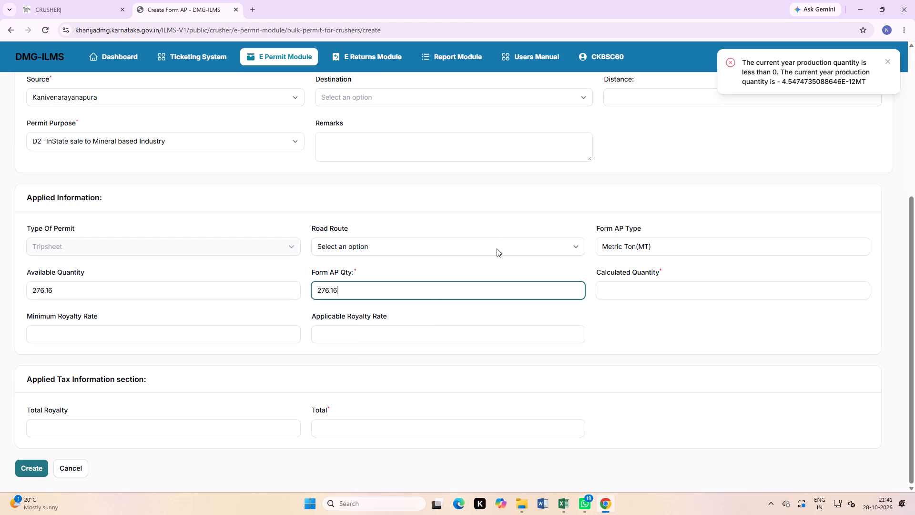
pyautogui.click(497, 248)
pyautogui.click(483, 210)
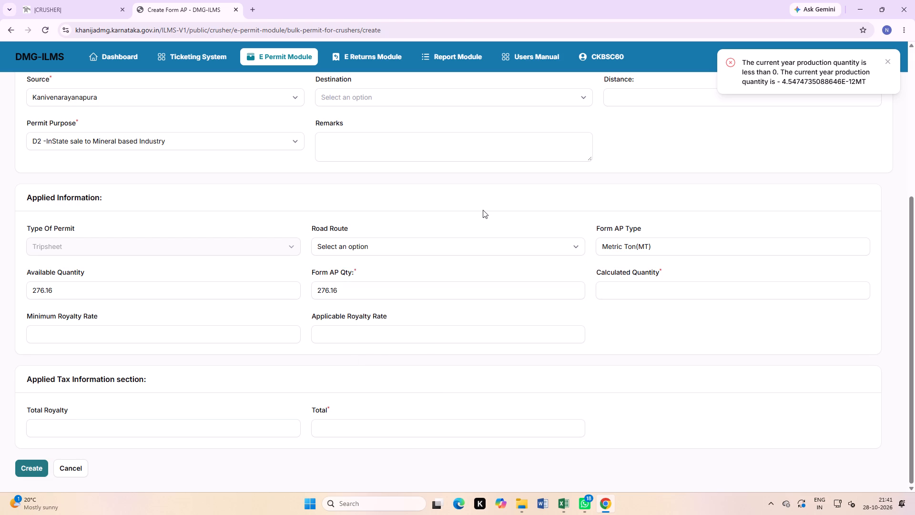
pyautogui.click(356, 253)
pyautogui.click(381, 189)
# Submit the new Form AP application.
pyautogui.click(33, 467)
pyautogui.click(35, 465)
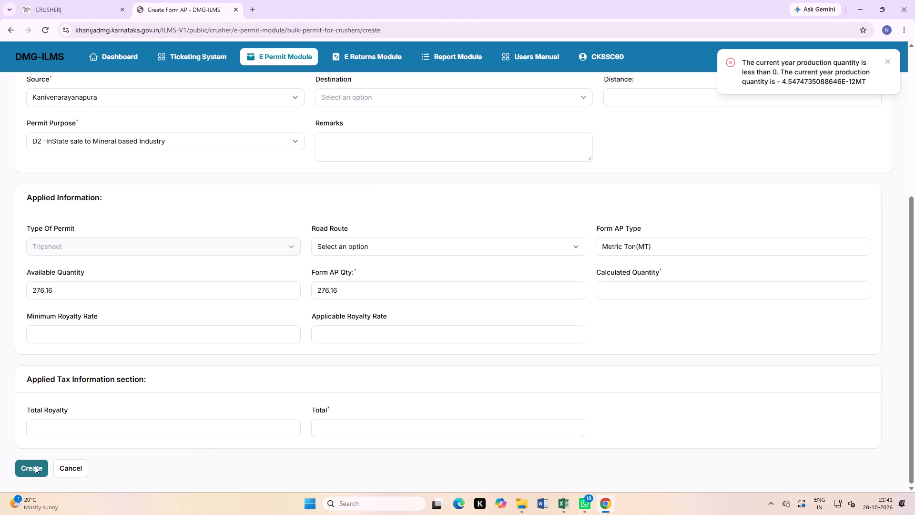
pyautogui.tripleClick(39, 466)
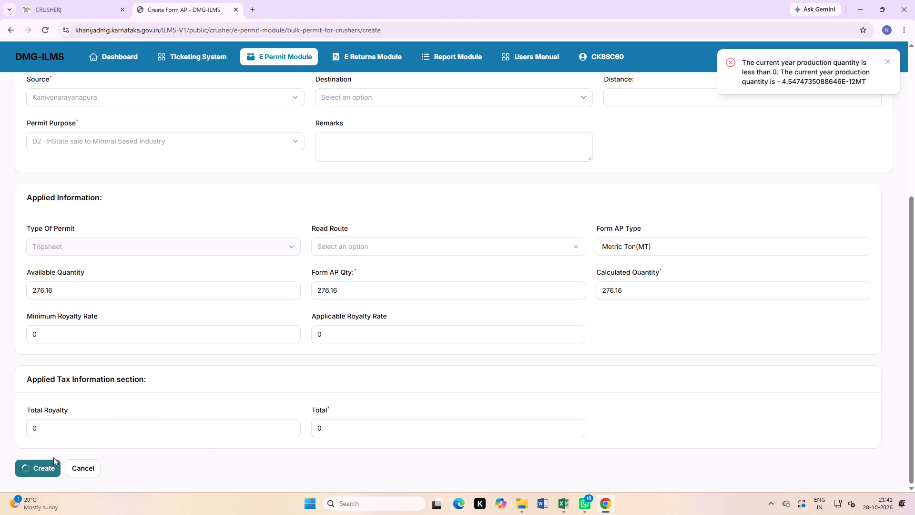
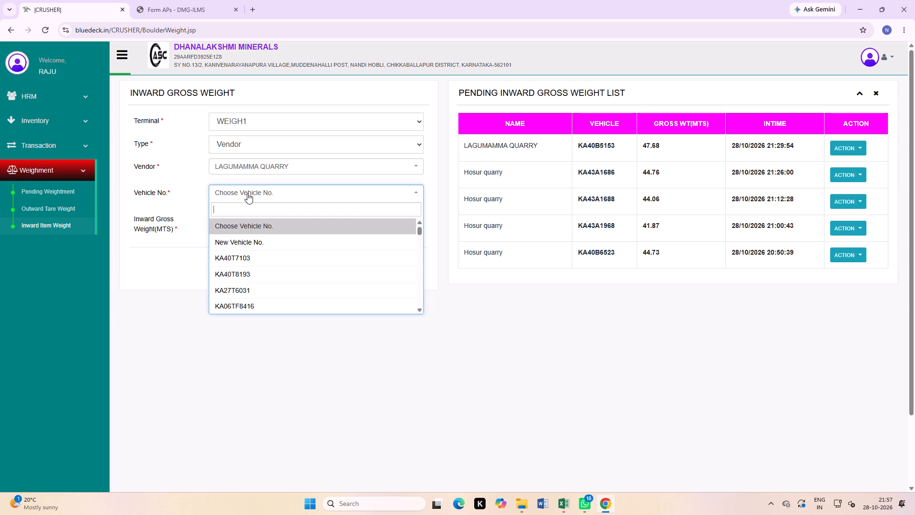
pyautogui.write('5151')
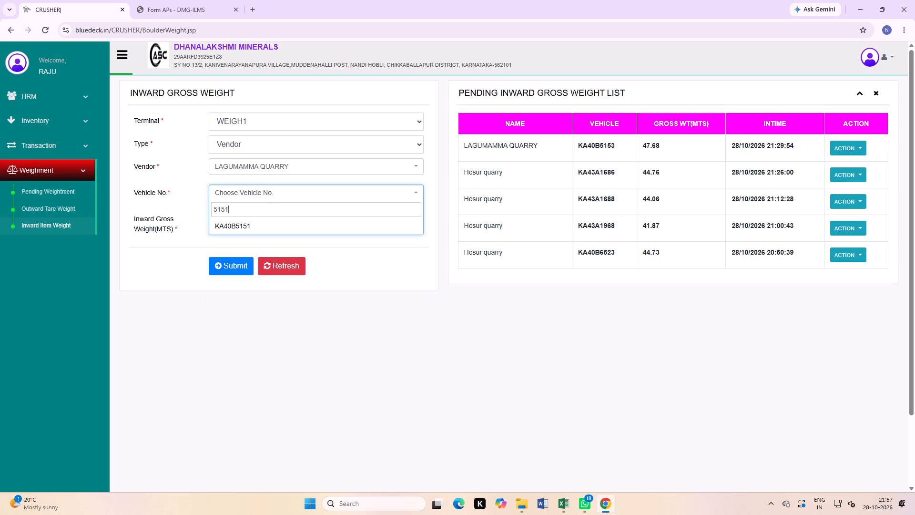
pyautogui.click(268, 224)
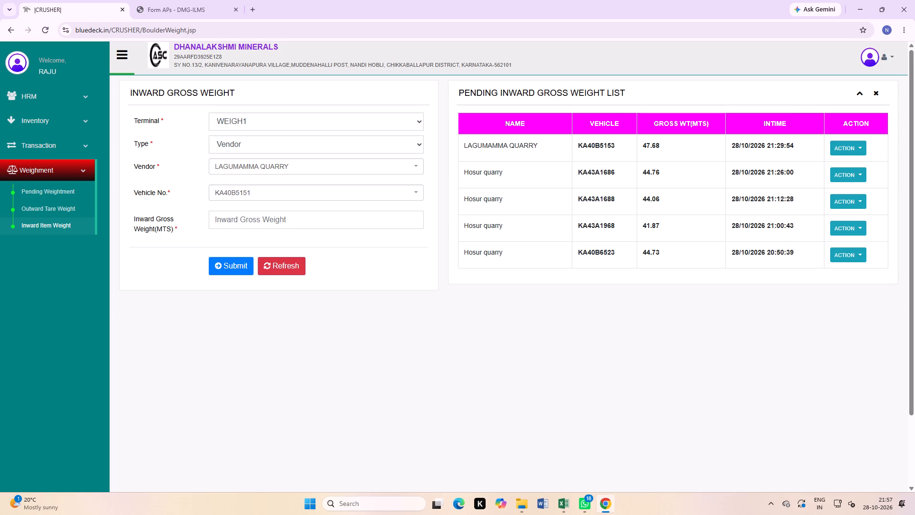
pyautogui.click(264, 217)
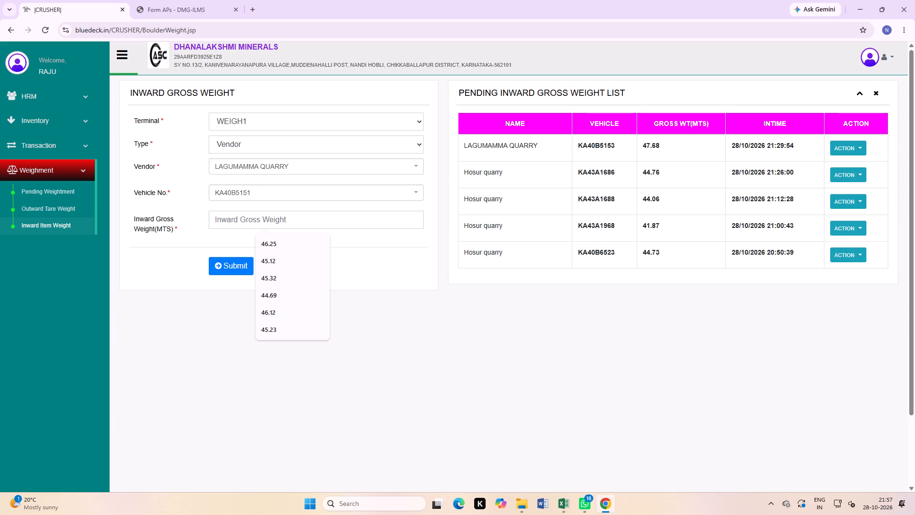
pyautogui.write('47')
pyautogui.press('Return')
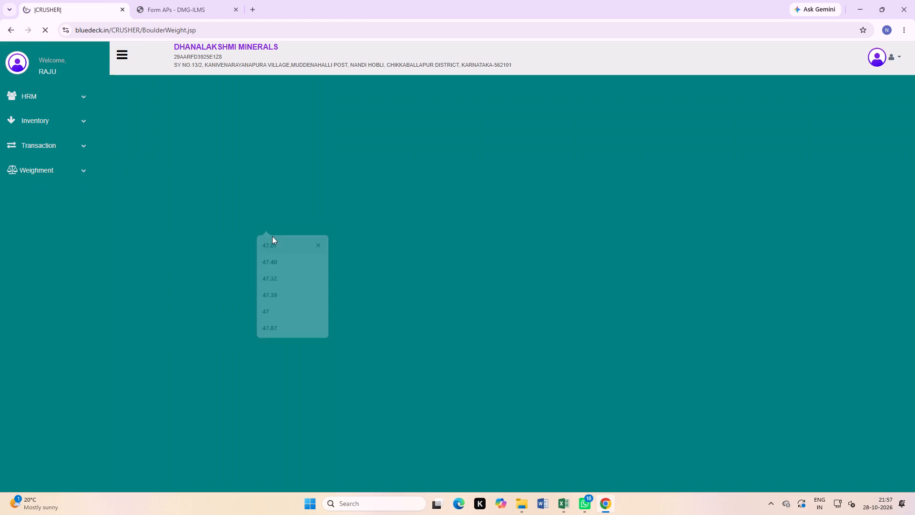
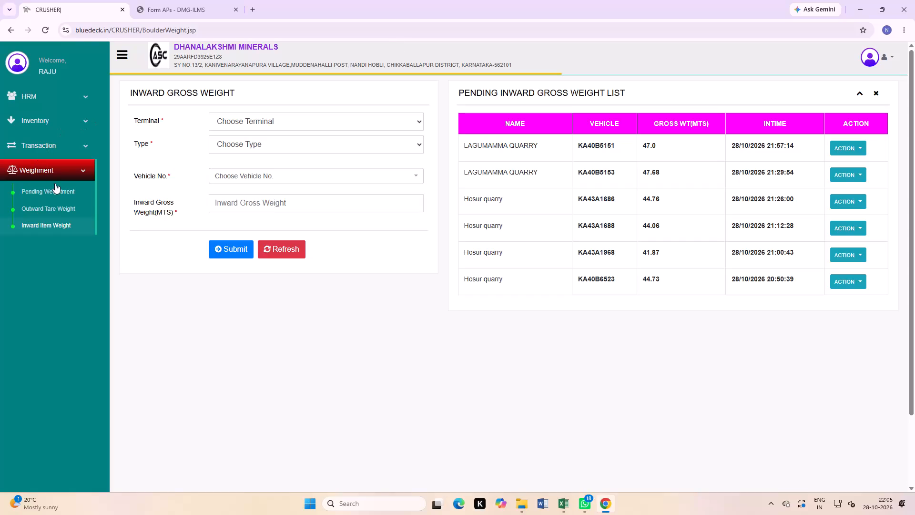
pyautogui.click(55, 208)
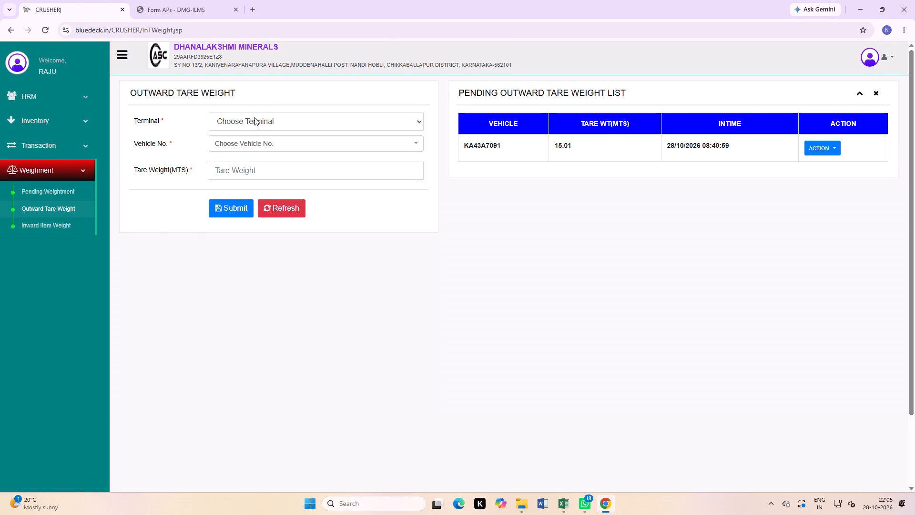
pyautogui.click(254, 117)
pyautogui.doubleClick(252, 146)
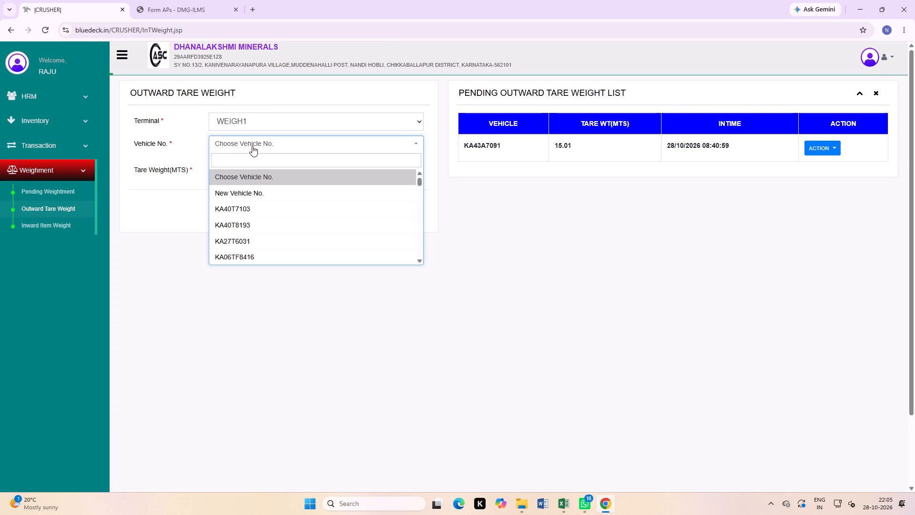
pyautogui.write('417')
pyautogui.press('5')
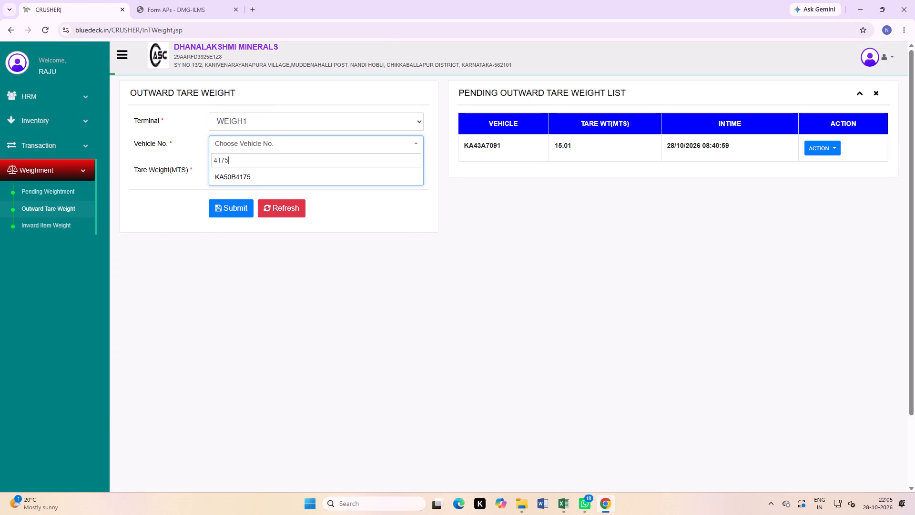
pyautogui.click(256, 178)
pyautogui.click(256, 173)
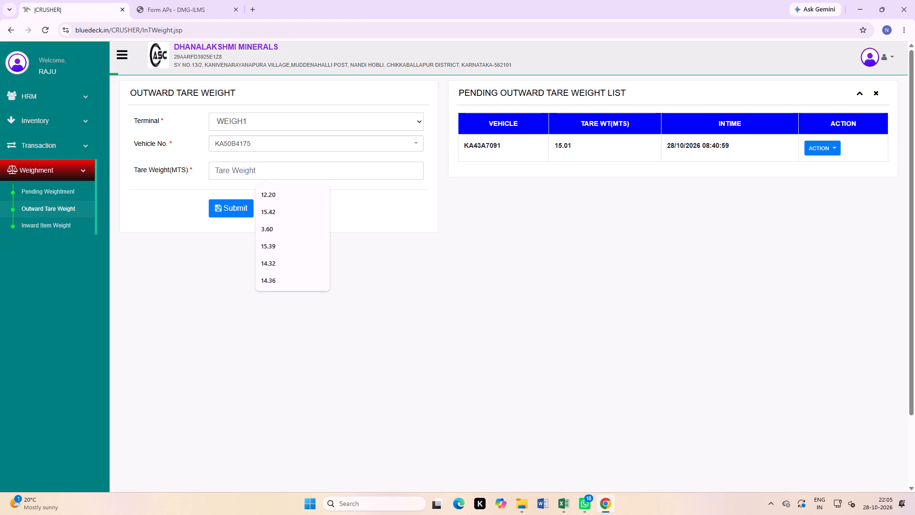
# Open a new browser tab alongside the outward tare weight form.
pyautogui.click(252, 9)
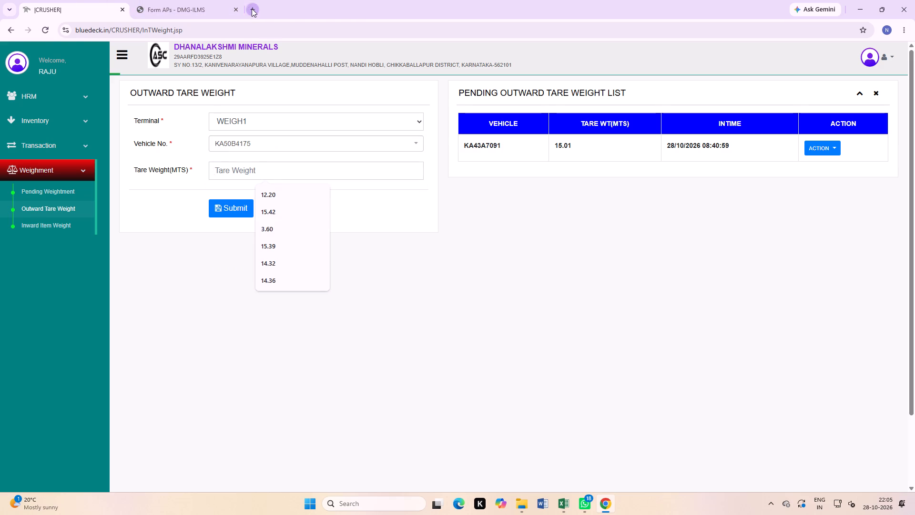